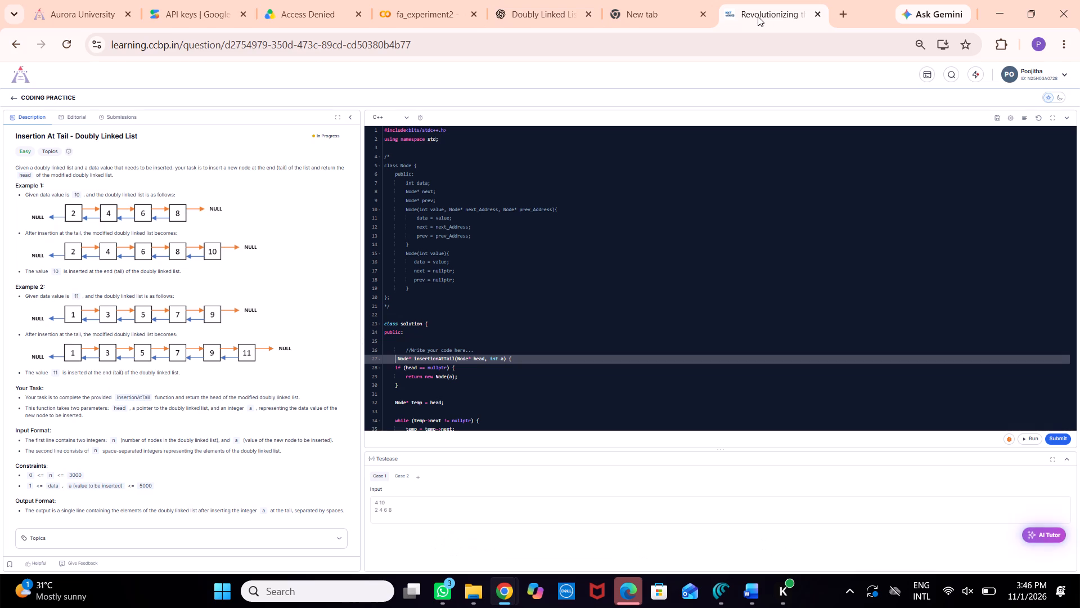
{"action": "left_click", "coordinate": [1033, 437]}
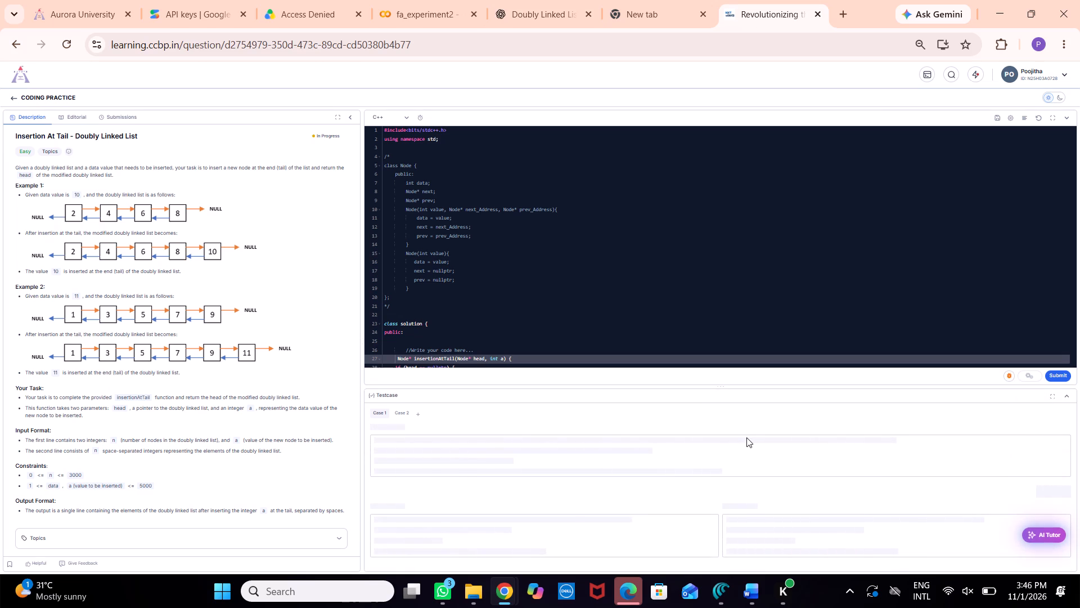
{"action": "scroll", "coordinate": [746, 437], "scroll_direction": "up", "scroll_amount": 1}
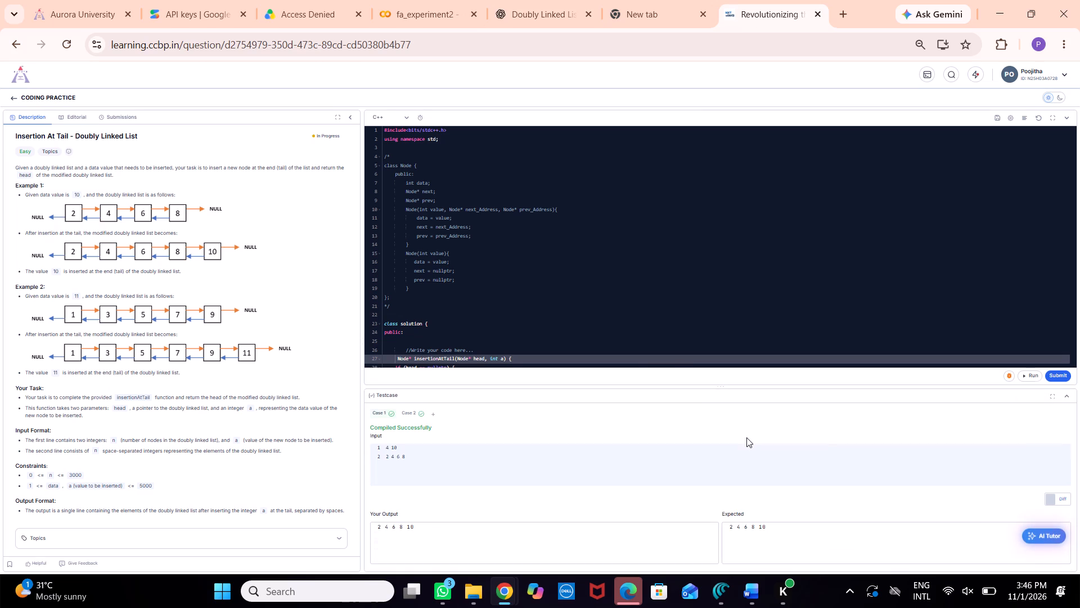
{"action": "scroll", "coordinate": [746, 437], "scroll_direction": "down", "scroll_amount": 2}
{"action": "scroll", "coordinate": [746, 437], "scroll_direction": "up", "scroll_amount": 2}
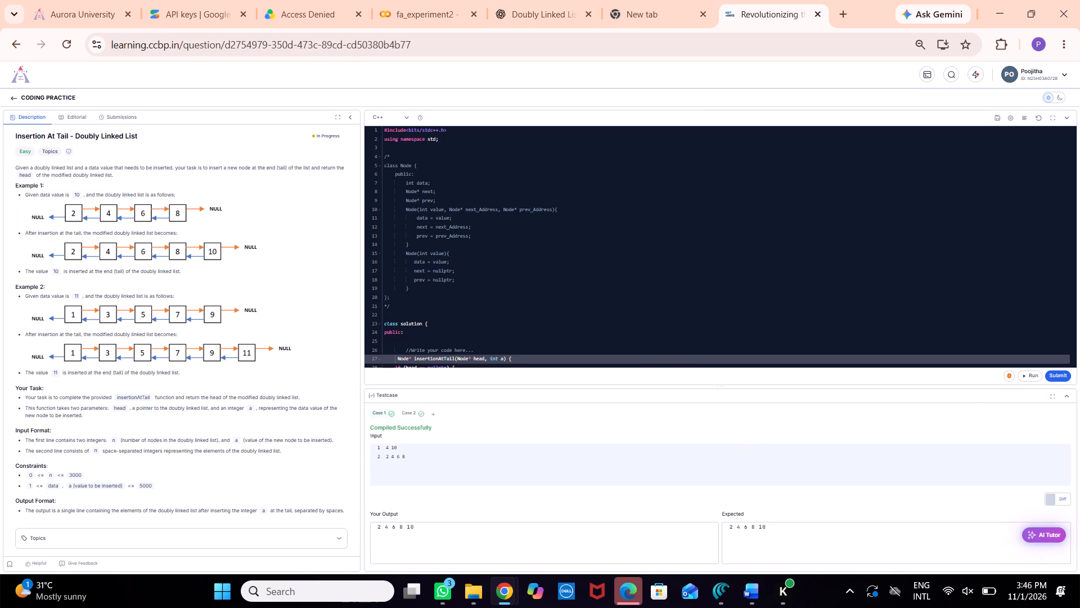
Submit the C++ solution for the Insertion At Tail problem.
{"action": "left_click", "coordinate": [1061, 377]}
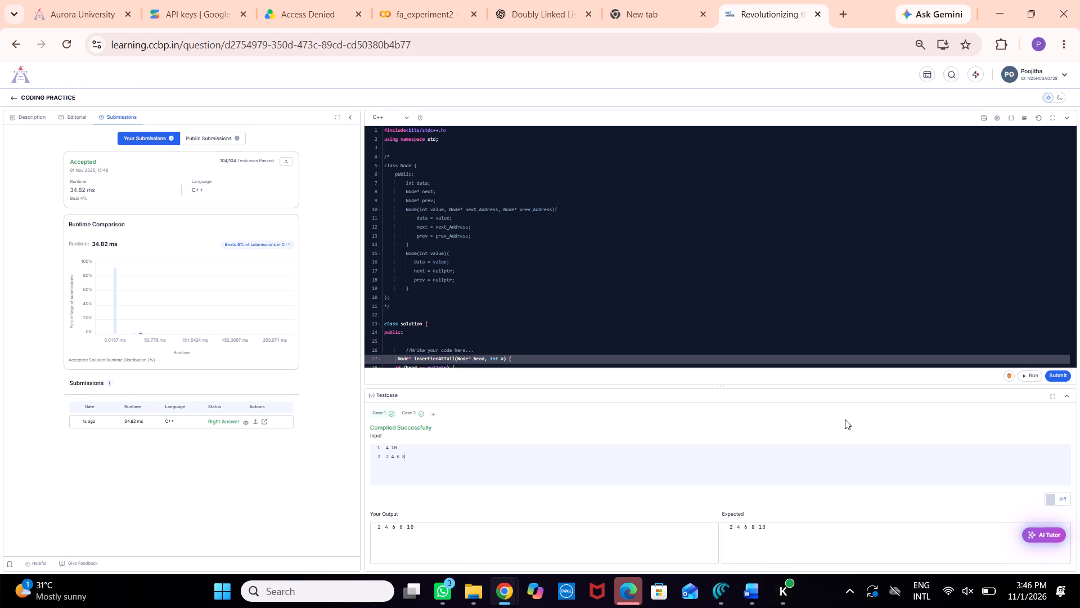
{"action": "scroll", "coordinate": [845, 419], "scroll_direction": "up", "scroll_amount": 1}
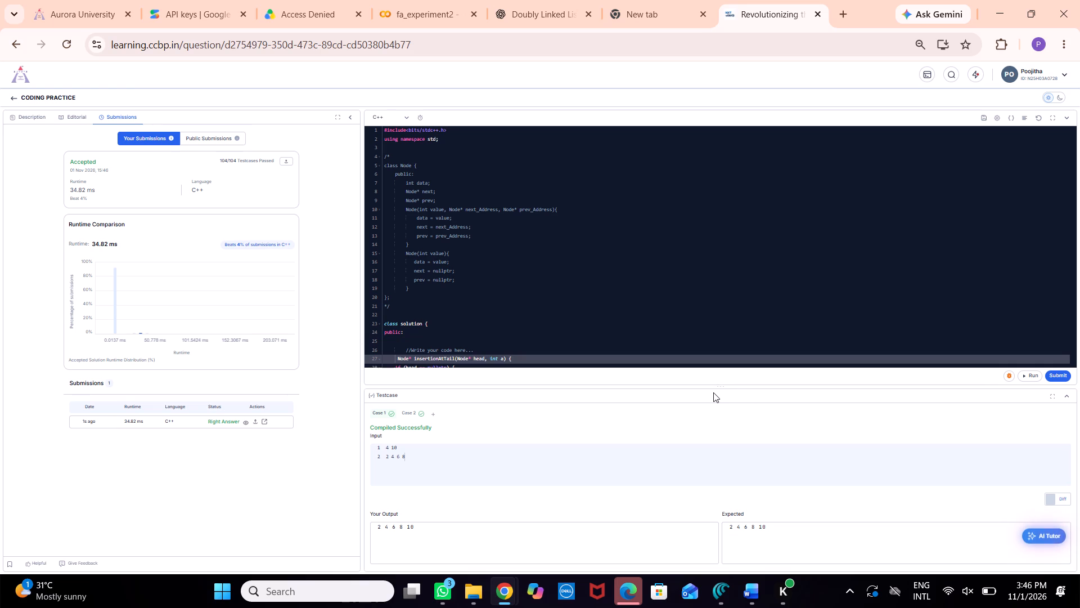
Enlarge the code editor and delete the commented-out Node class block above the solution class.
{"action": "left_click_drag", "start_coordinate": [706, 387], "coordinate": [730, 607]}
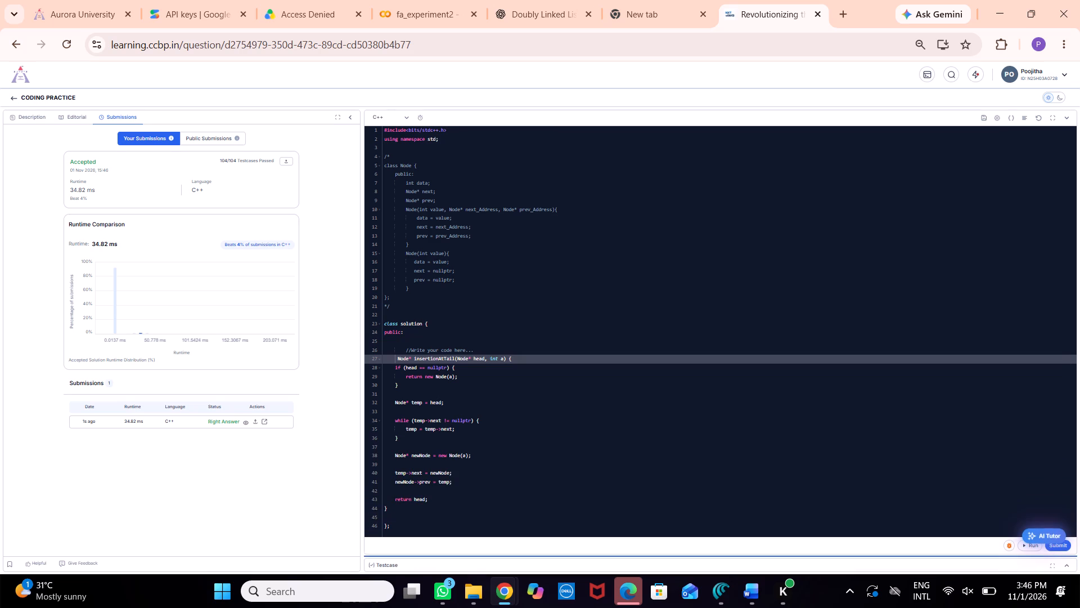
{"action": "left_click_drag", "start_coordinate": [730, 607], "coordinate": [731, 607]}
{"action": "scroll", "coordinate": [634, 410], "scroll_direction": "up", "scroll_amount": 1}
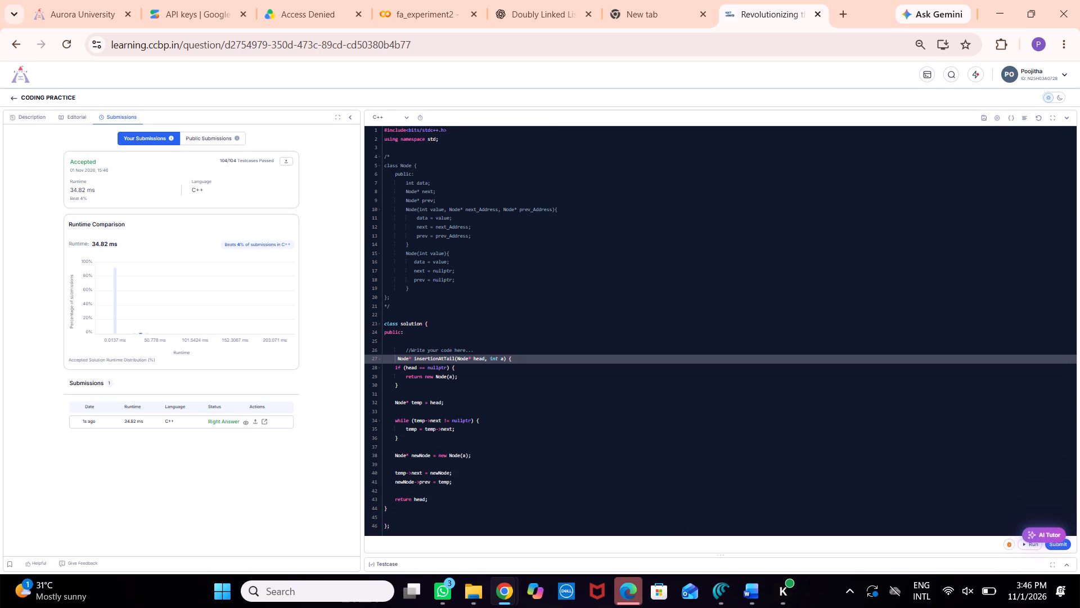
{"action": "left_click_drag", "start_coordinate": [382, 157], "coordinate": [418, 314]}
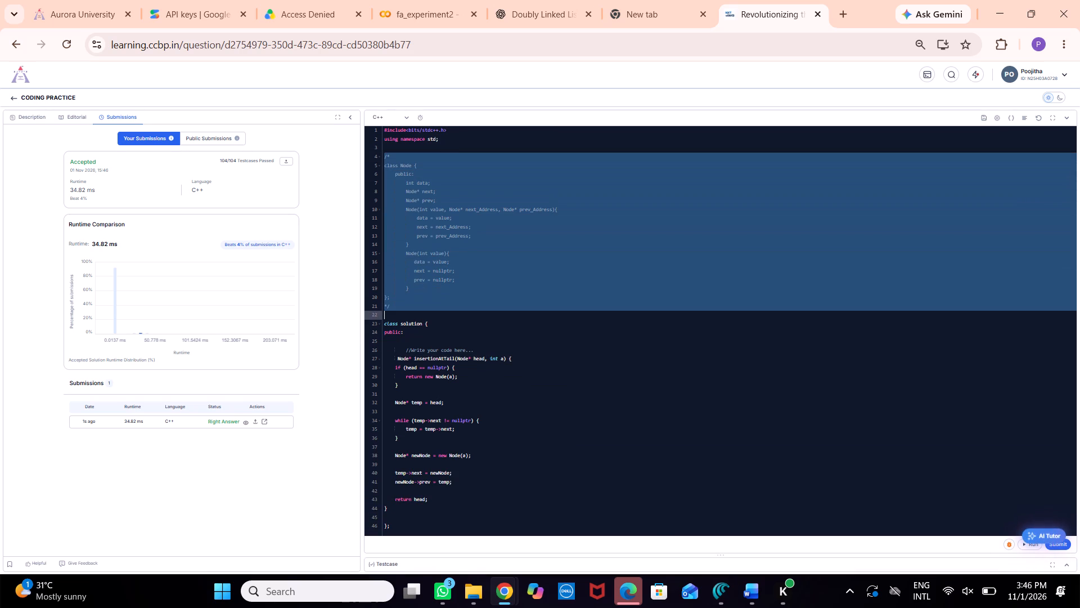
{"action": "key", "text": "BackSpace"}
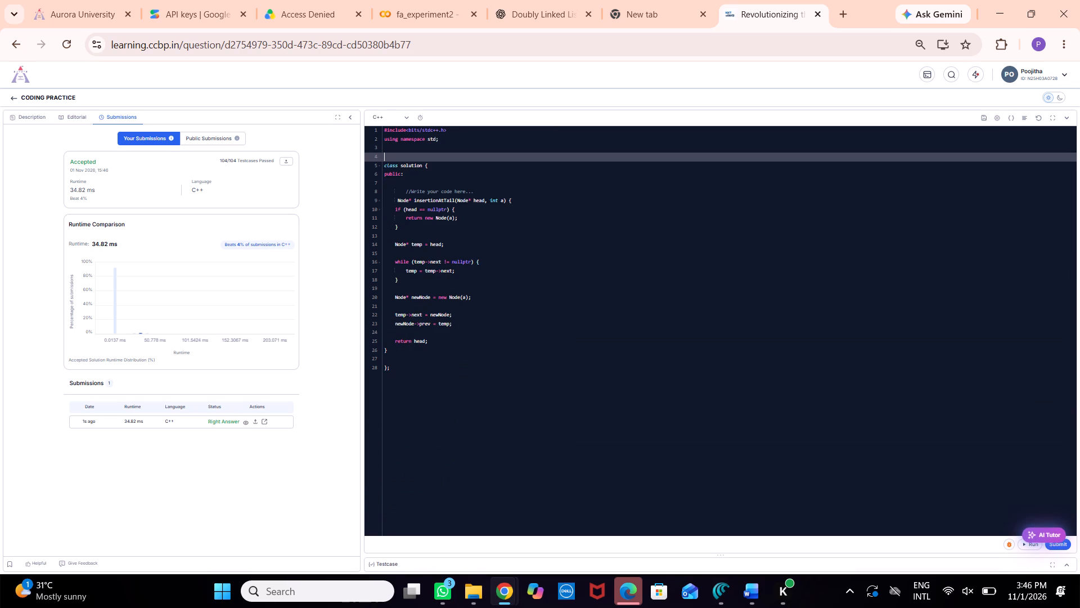
Run the shortened code against the sample test cases again.
{"action": "left_click", "coordinate": [1028, 546]}
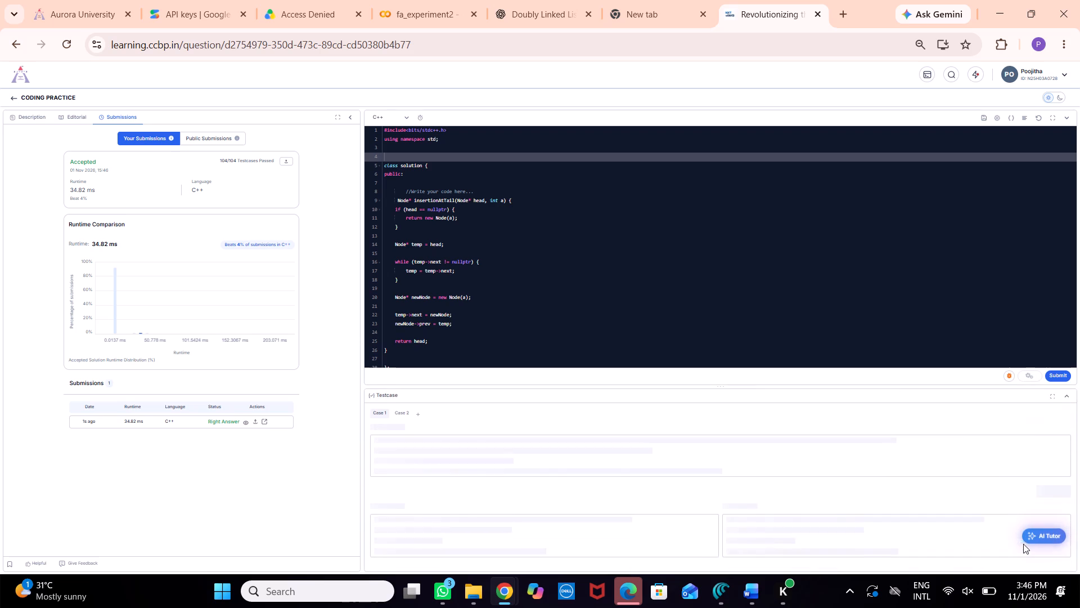
{"action": "scroll", "coordinate": [607, 449], "scroll_direction": "up", "scroll_amount": 1}
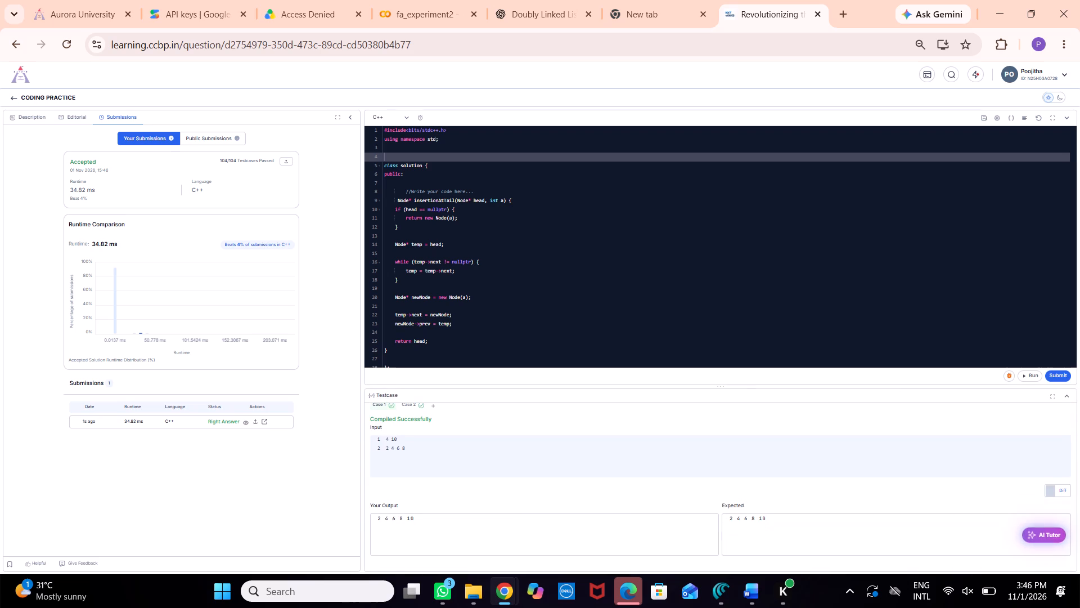
{"action": "scroll", "coordinate": [607, 449], "scroll_direction": "up", "scroll_amount": 1}
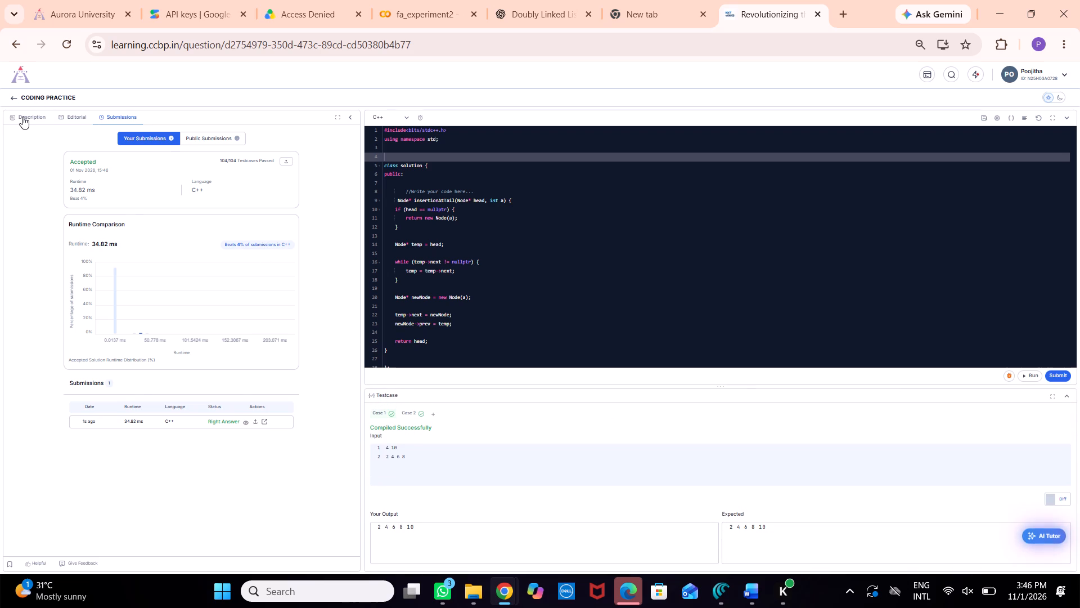
Capture a snip of the Insertion At Tail - Doubly Linked List title and problem statement from the problem description.
{"action": "left_click", "coordinate": [22, 117]}
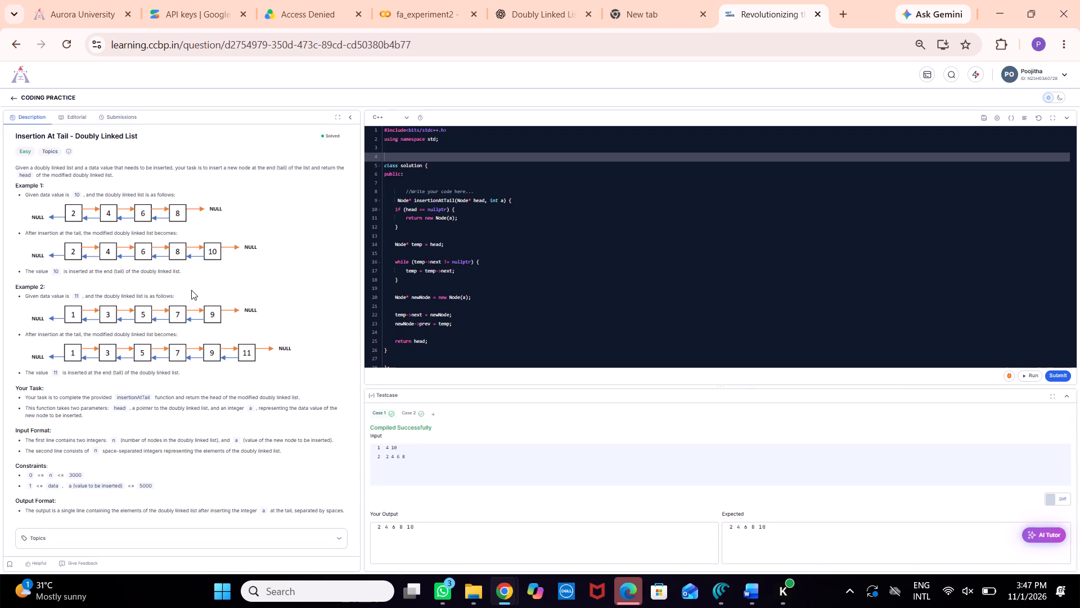
{"action": "key", "text": "ctrl+equal"}
{"action": "key", "text": "ctrl+equal"}
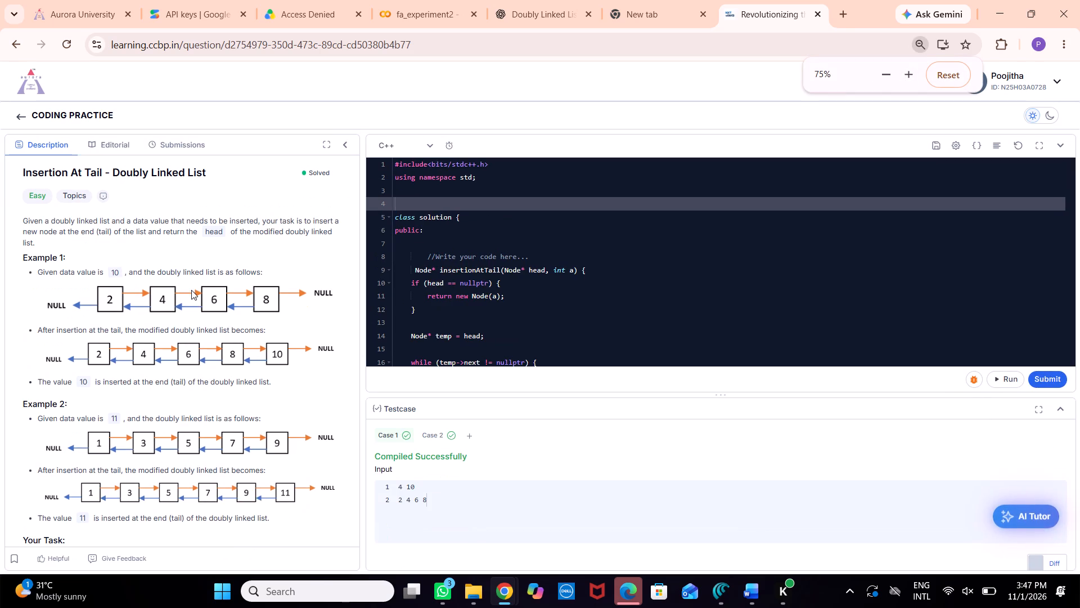
{"action": "left_click_drag", "start_coordinate": [461, 398], "coordinate": [467, 395]}
{"action": "left_click_drag", "start_coordinate": [467, 395], "coordinate": [481, 484]}
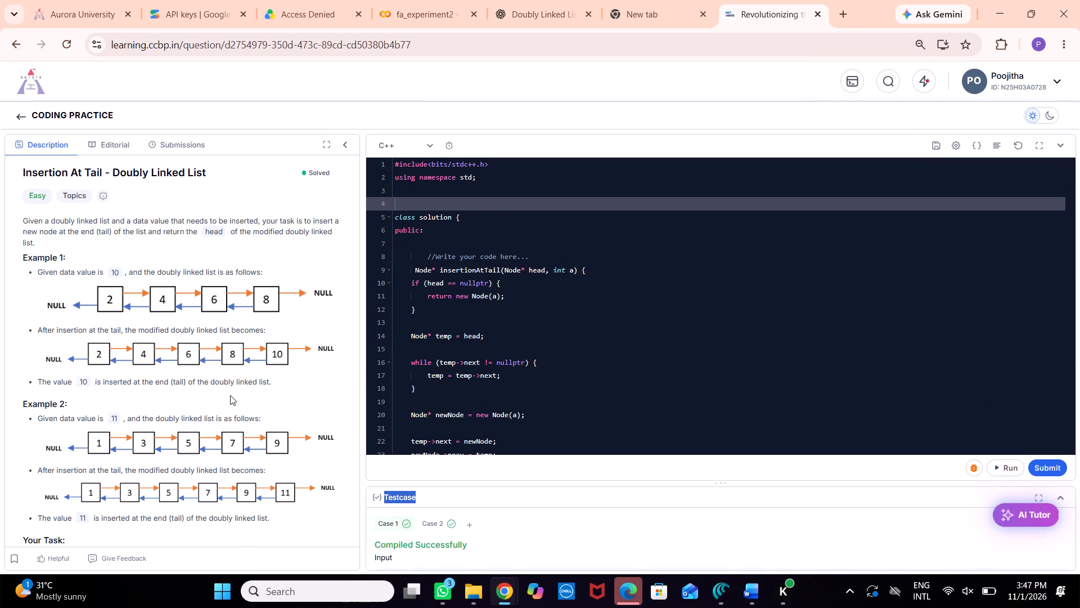
{"action": "scroll", "coordinate": [229, 395], "scroll_direction": "up", "scroll_amount": 1}
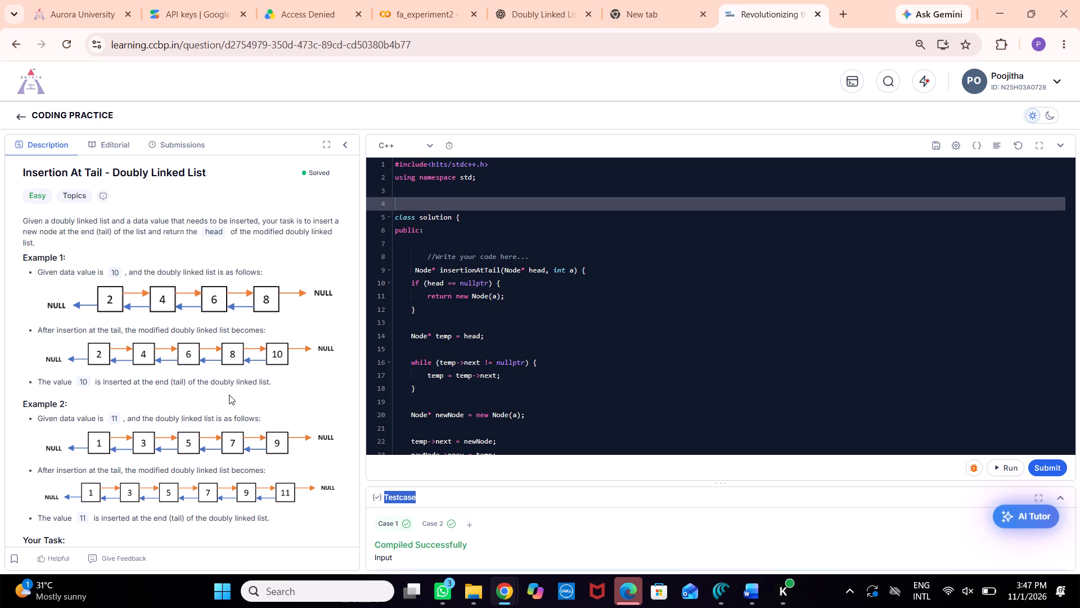
{"action": "scroll", "coordinate": [229, 395], "scroll_direction": "up", "scroll_amount": 1}
{"action": "key", "text": "Print"}
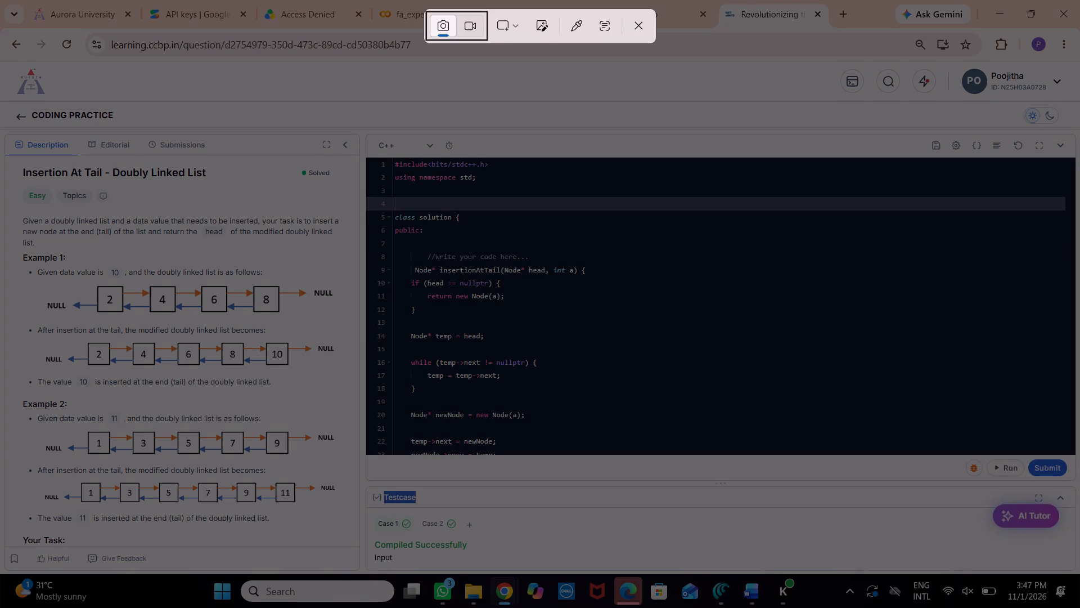
{"action": "left_click_drag", "start_coordinate": [3, 150], "coordinate": [338, 247]}
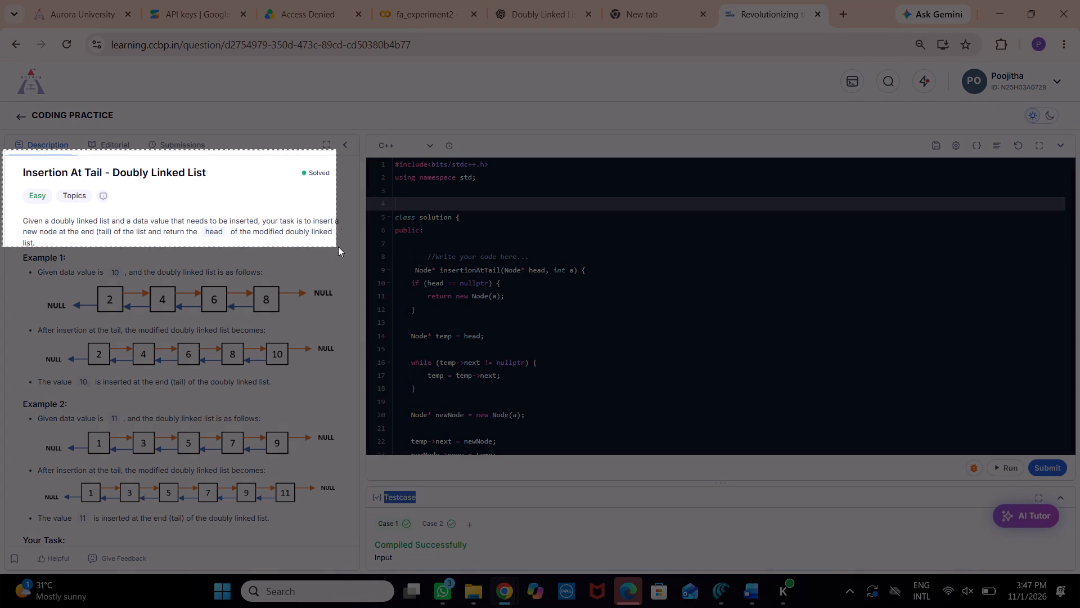
{"action": "left_click_drag", "start_coordinate": [338, 247], "coordinate": [360, 253]}
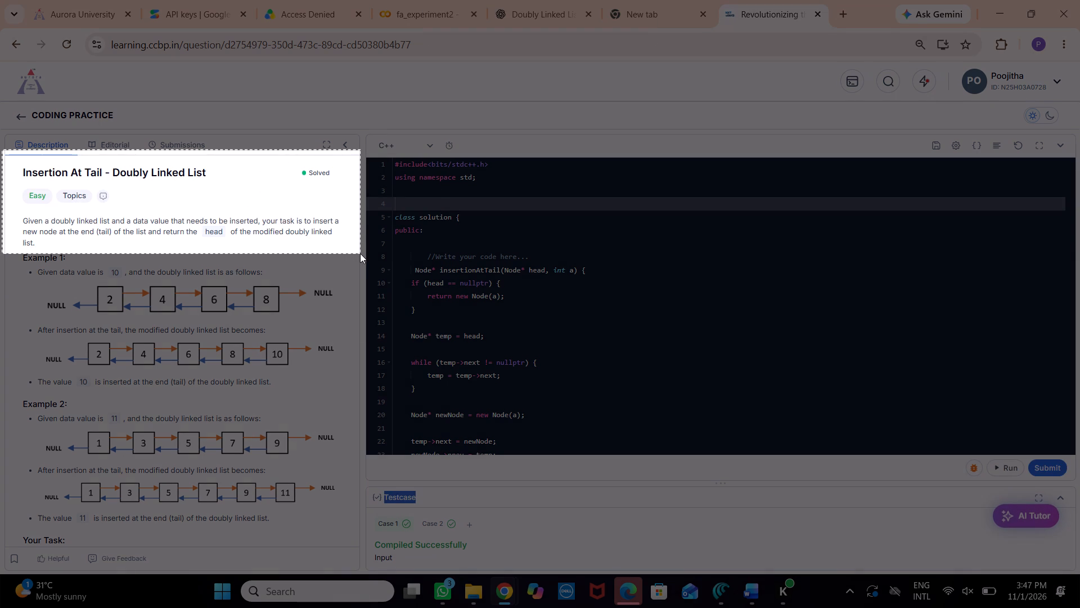
{"action": "left_click_drag", "start_coordinate": [360, 253], "coordinate": [358, 252]}
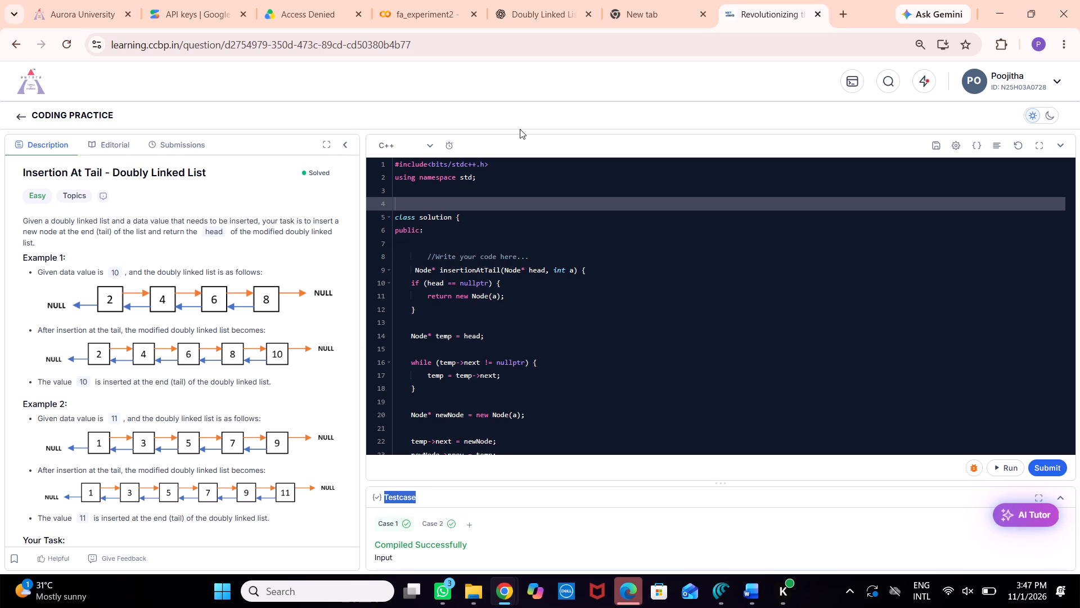
Enlarge the test case area and capture a snip of the Case 1 input, 4 10 and 2 4 6 8.
{"action": "scroll", "coordinate": [225, 323], "scroll_direction": "down", "scroll_amount": 2}
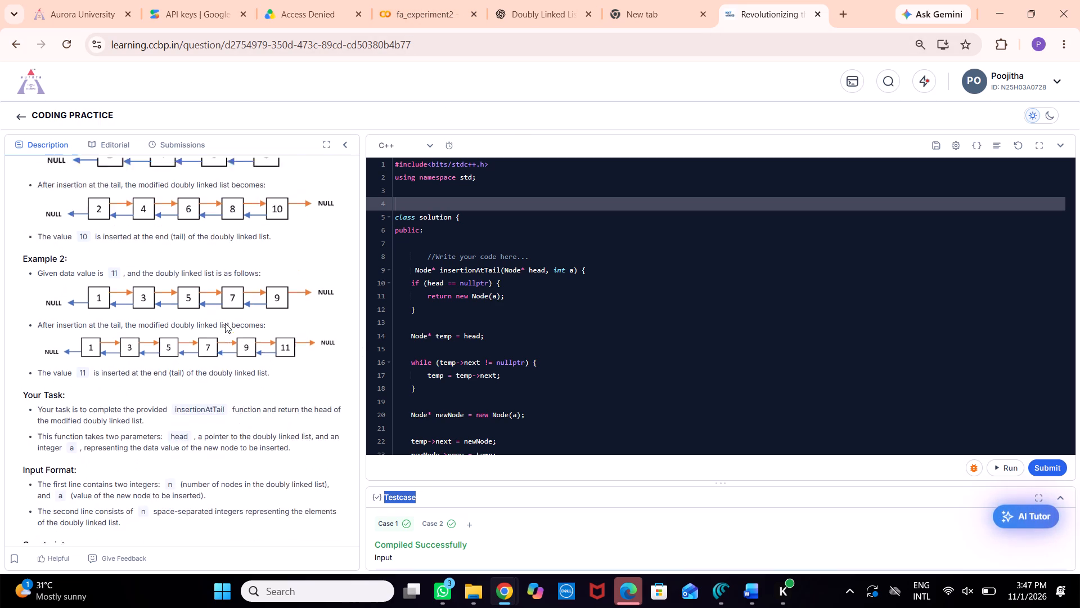
{"action": "scroll", "coordinate": [225, 323], "scroll_direction": "down", "scroll_amount": 6}
{"action": "scroll", "coordinate": [225, 323], "scroll_direction": "up", "scroll_amount": 6}
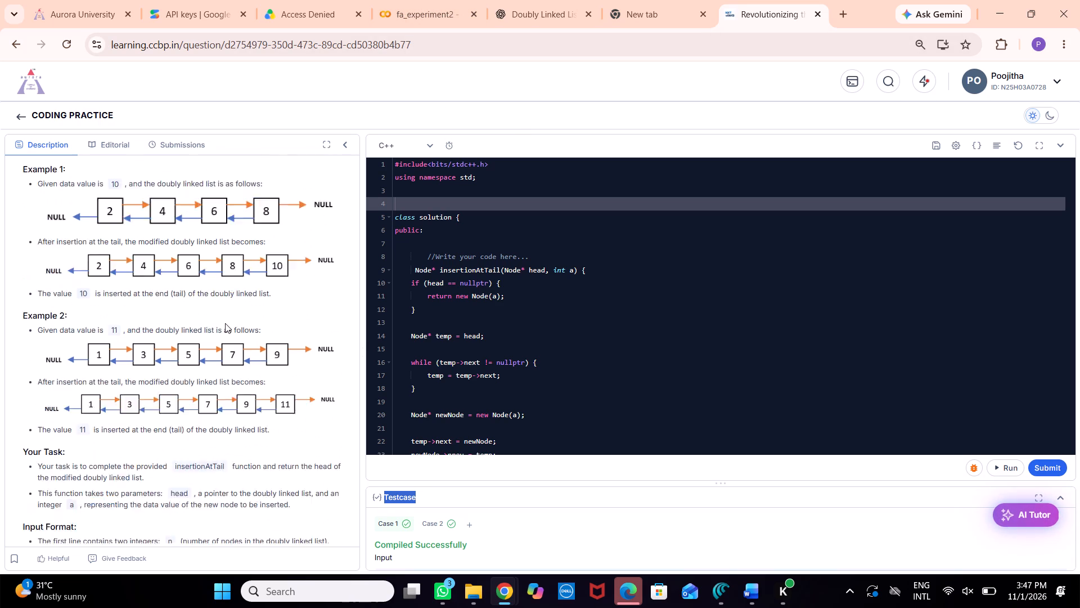
{"action": "scroll", "coordinate": [225, 323], "scroll_direction": "down", "scroll_amount": 2}
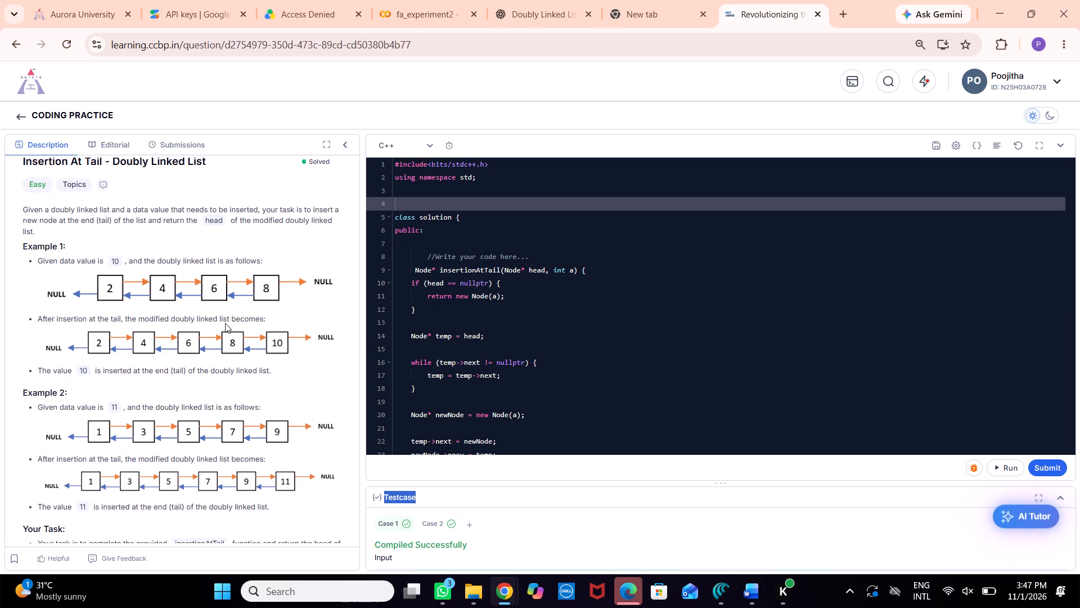
{"action": "scroll", "coordinate": [225, 323], "scroll_direction": "down", "scroll_amount": 2}
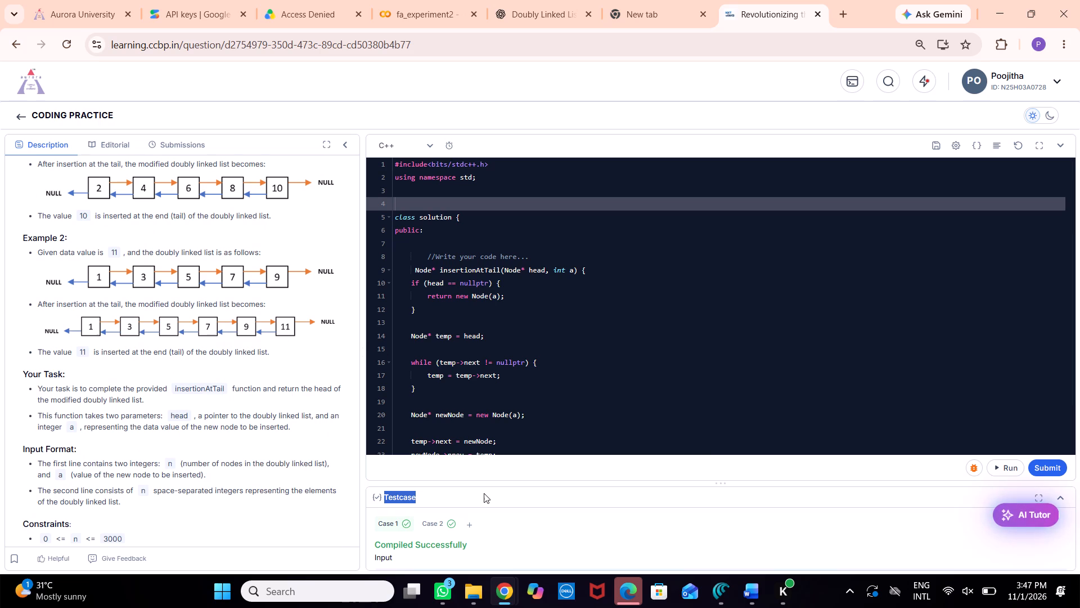
{"action": "left_click_drag", "start_coordinate": [486, 485], "coordinate": [510, 342]}
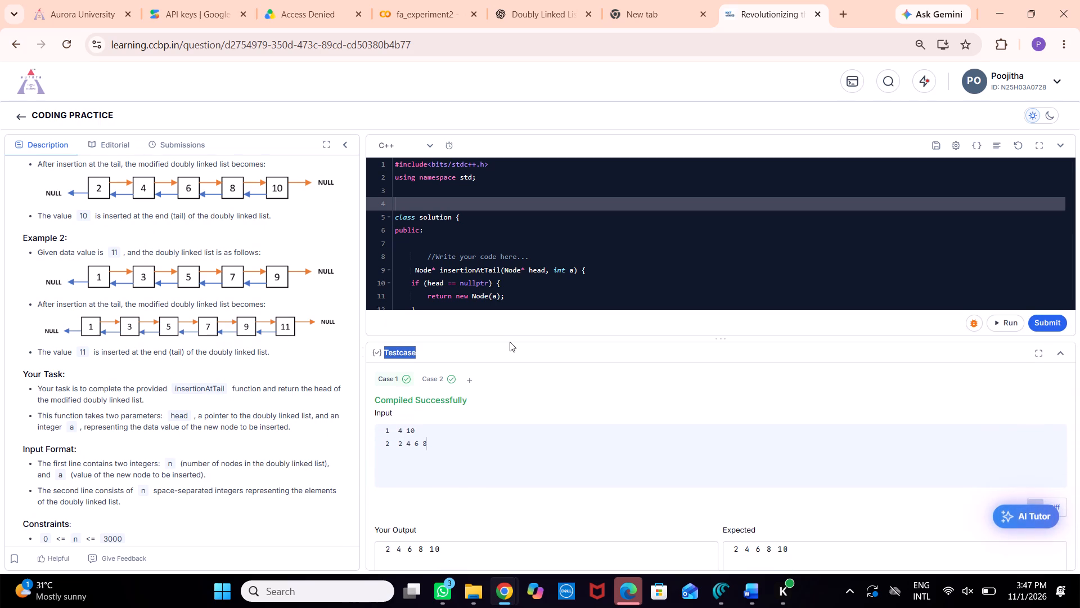
{"action": "key", "text": "Print"}
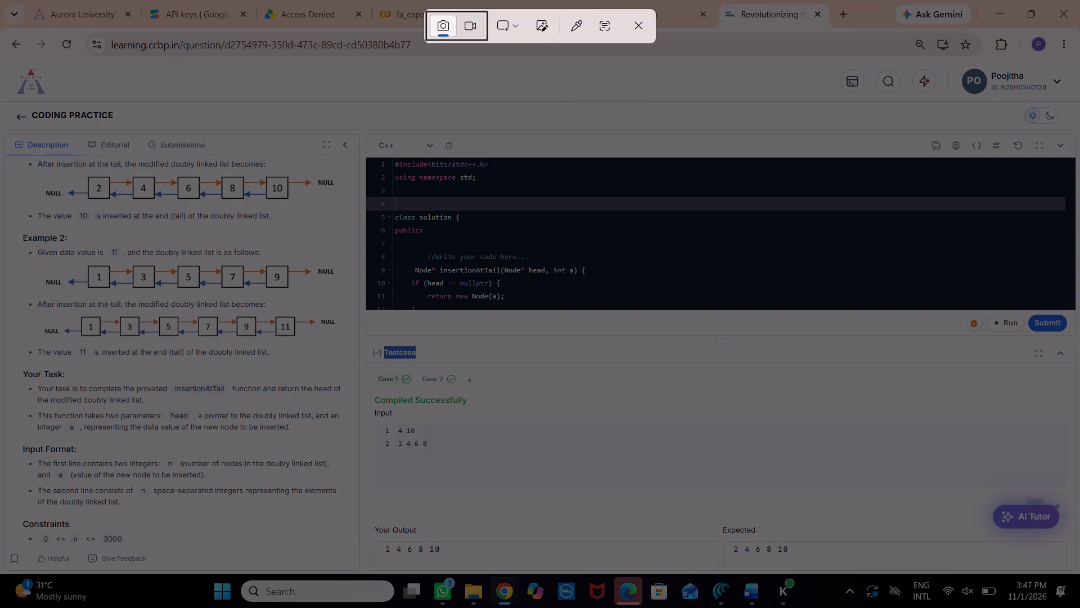
{"action": "left_click_drag", "start_coordinate": [362, 408], "coordinate": [586, 498]}
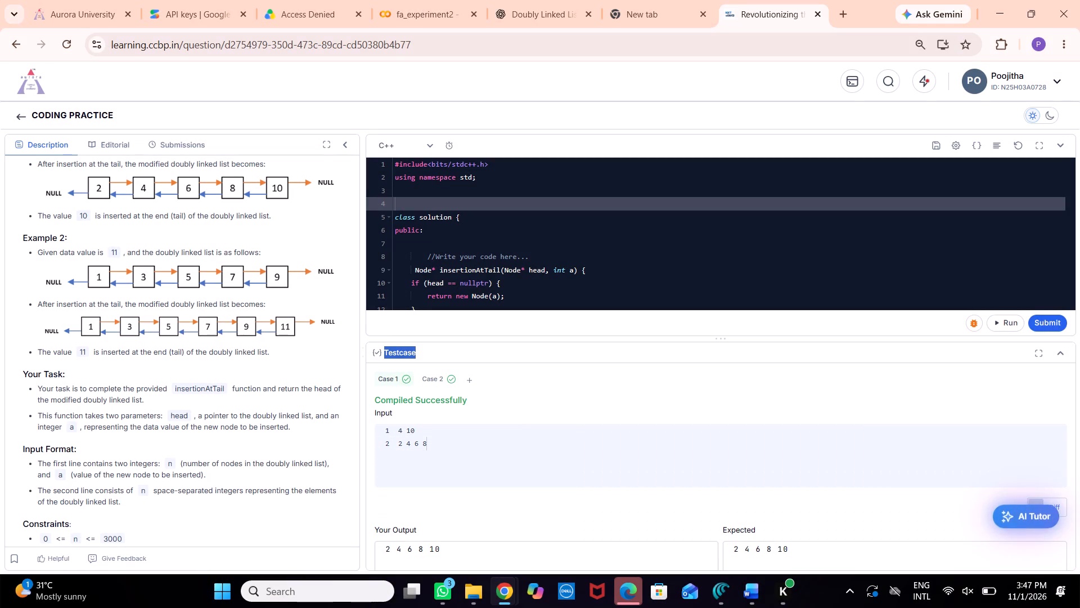
Switch to the DATASTRUCTURES document in Word and delete the Most Frequent Element problem picture under item 1.
{"action": "left_click", "coordinate": [747, 592]}
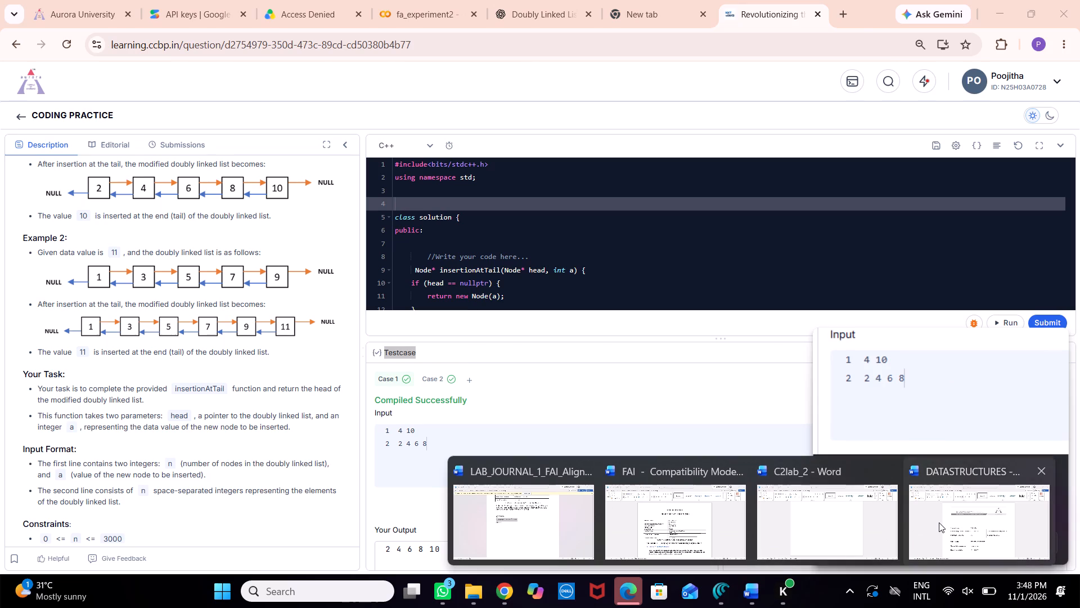
{"action": "left_click", "coordinate": [939, 522]}
{"action": "scroll", "coordinate": [665, 459], "scroll_direction": "down", "scroll_amount": 7}
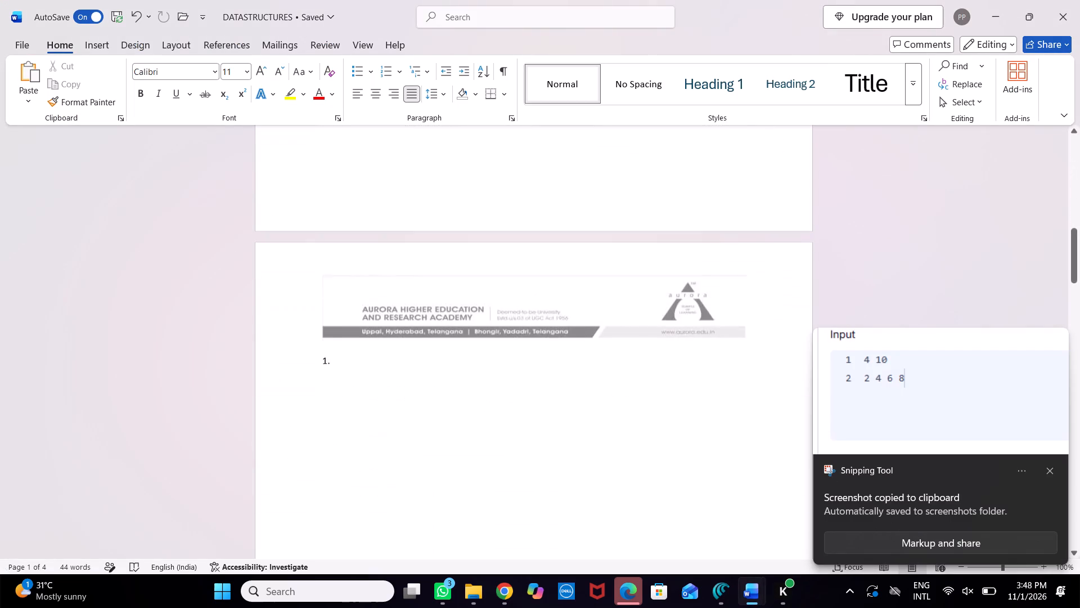
{"action": "scroll", "coordinate": [665, 459], "scroll_direction": "up", "scroll_amount": 6}
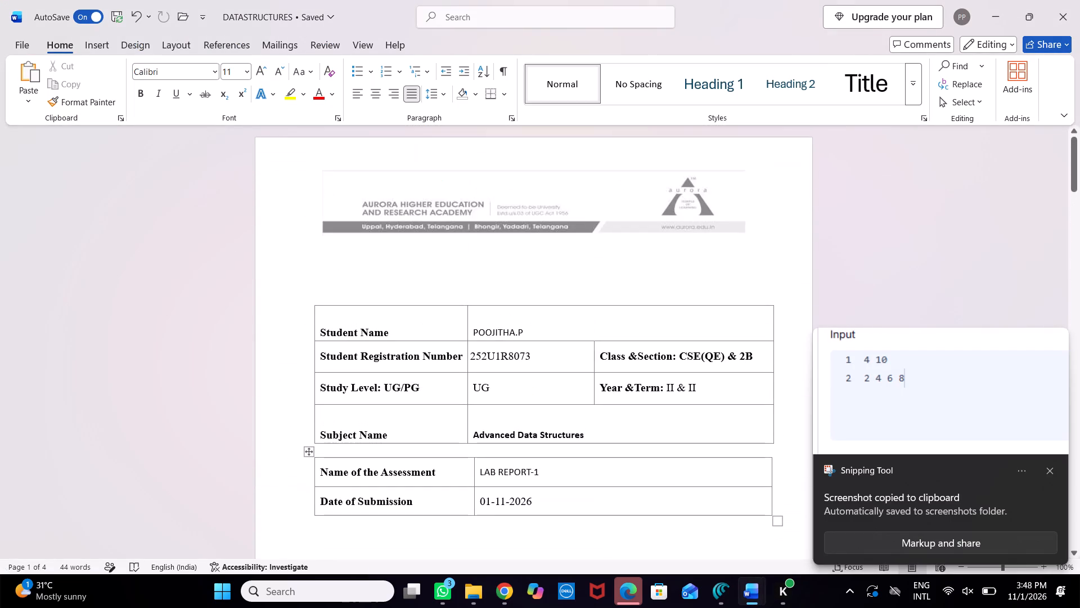
{"action": "scroll", "coordinate": [665, 459], "scroll_direction": "down", "scroll_amount": 5}
{"action": "left_click", "coordinate": [665, 459]}
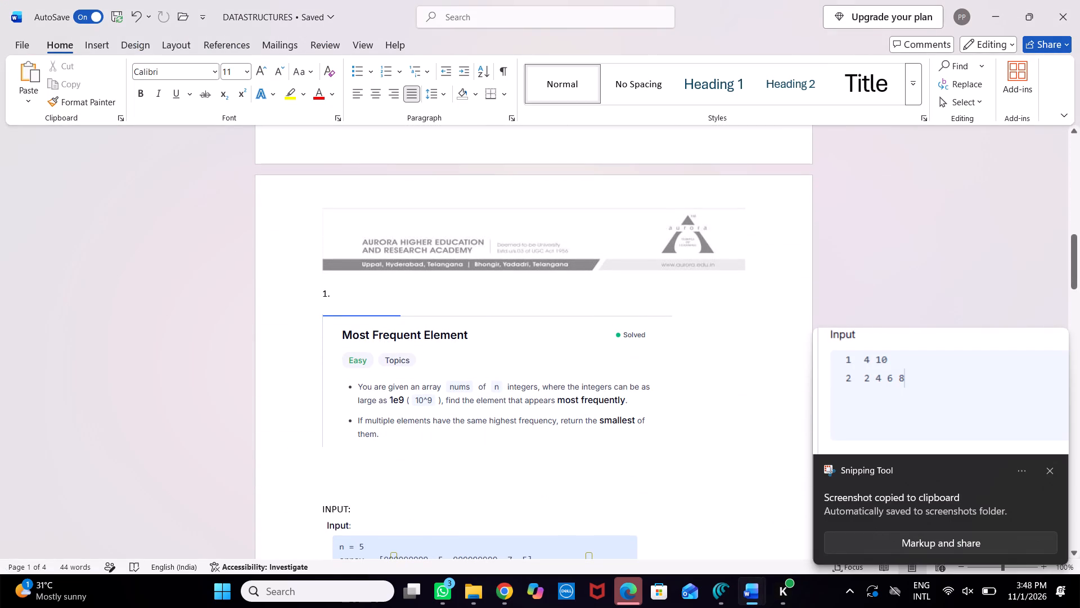
{"action": "left_click", "coordinate": [565, 431]}
{"action": "key", "text": "BackSpace"}
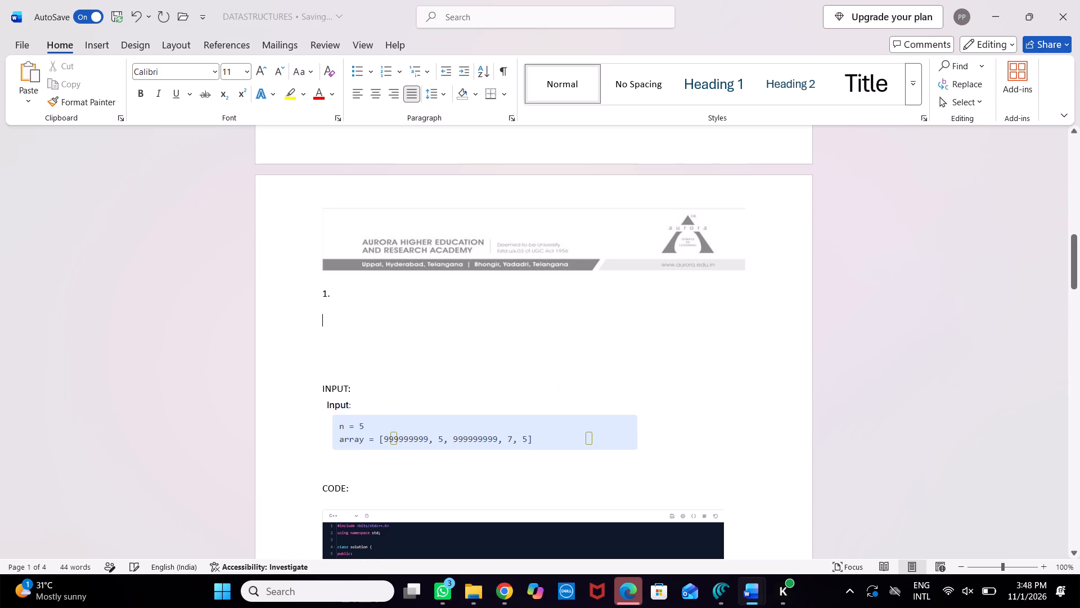
Delete the old n = 5 array picture under the first INPUT heading.
{"action": "left_click", "coordinate": [547, 434]}
{"action": "key", "text": "BackSpace"}
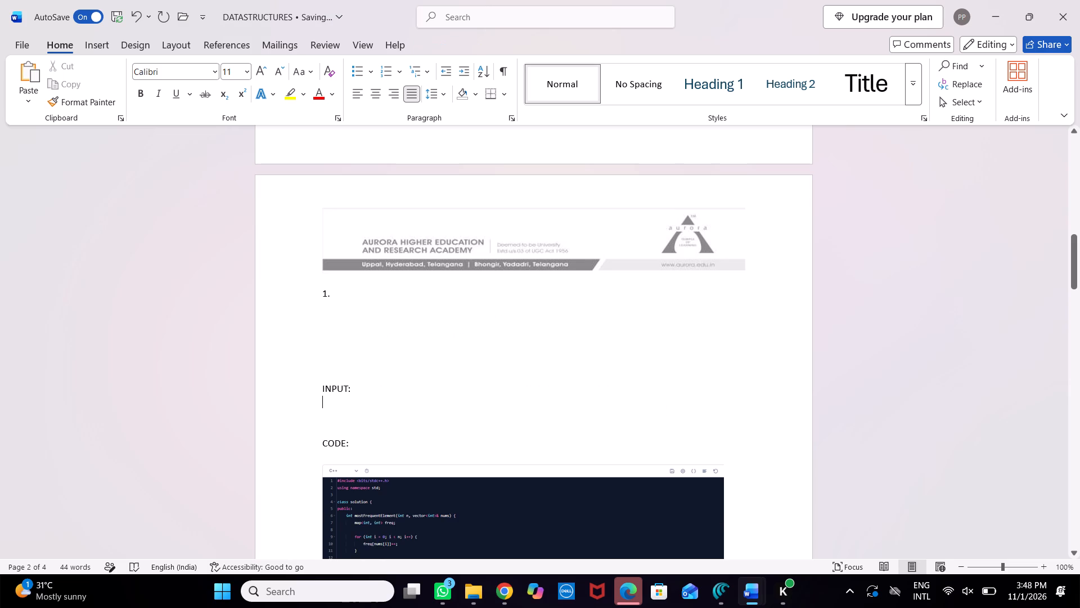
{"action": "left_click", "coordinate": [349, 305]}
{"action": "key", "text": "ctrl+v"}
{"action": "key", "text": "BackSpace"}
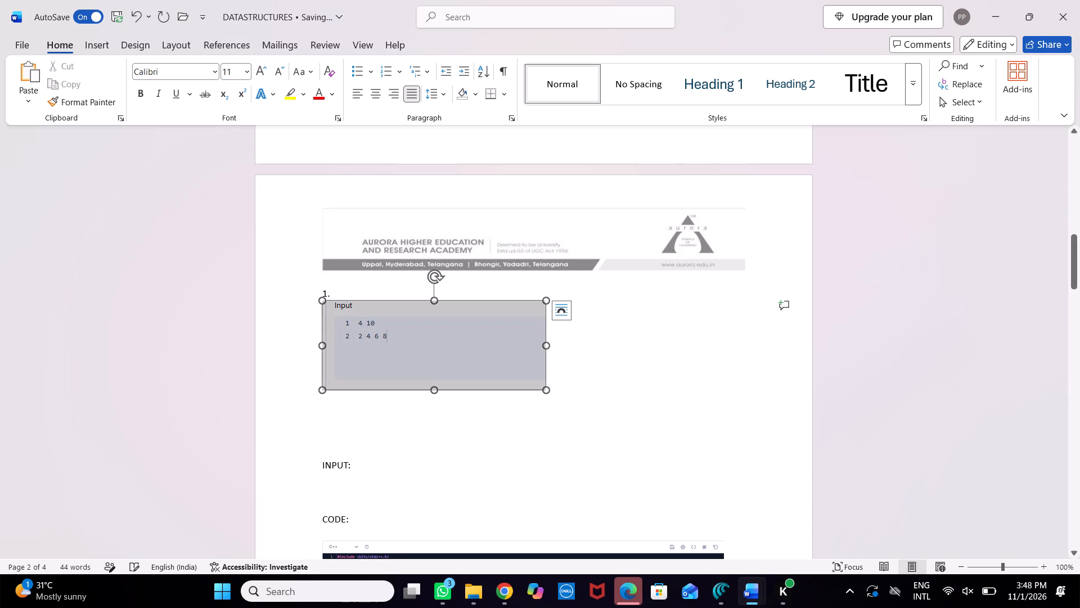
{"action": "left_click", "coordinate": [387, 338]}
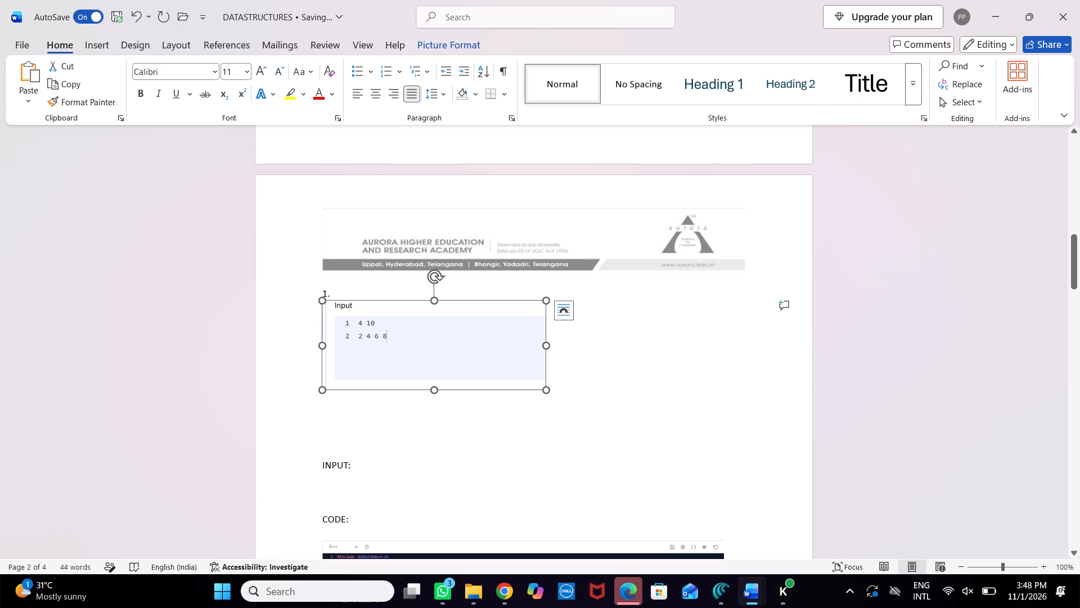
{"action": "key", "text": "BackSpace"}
Paste the Insertion At Tail - Doubly Linked List problem statement snip from the clipboard history under item 1.
{"action": "key", "text": "super+b"}
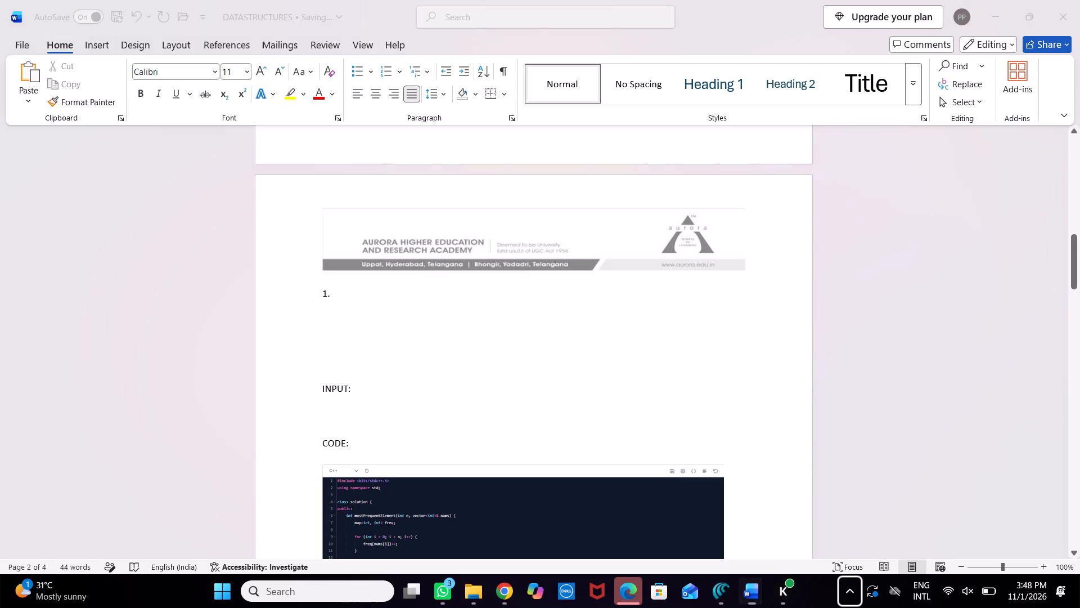
{"action": "key", "text": "super+v"}
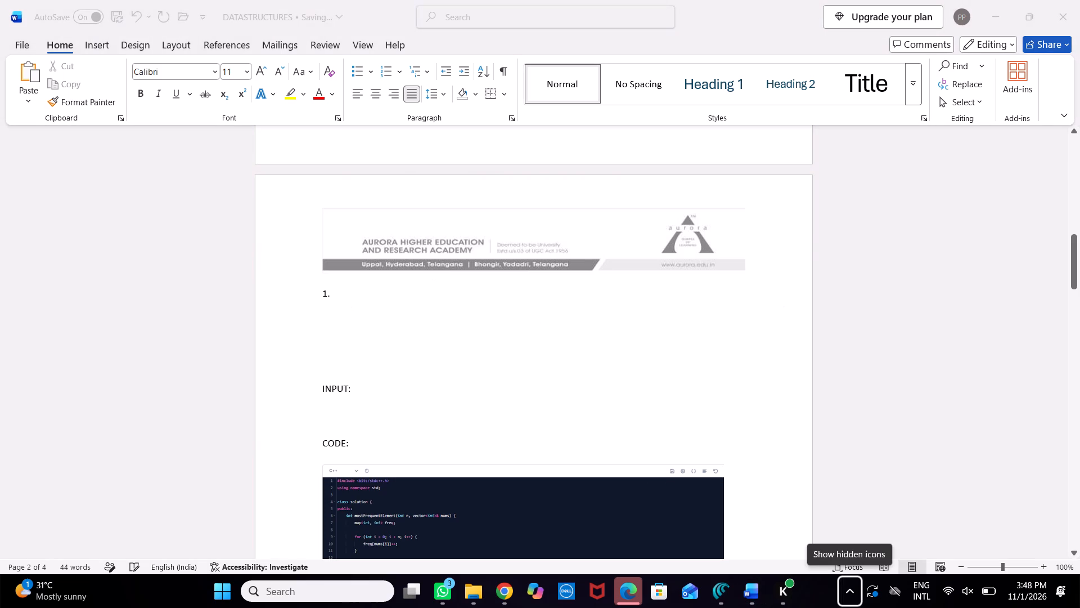
{"action": "key", "text": "super+v"}
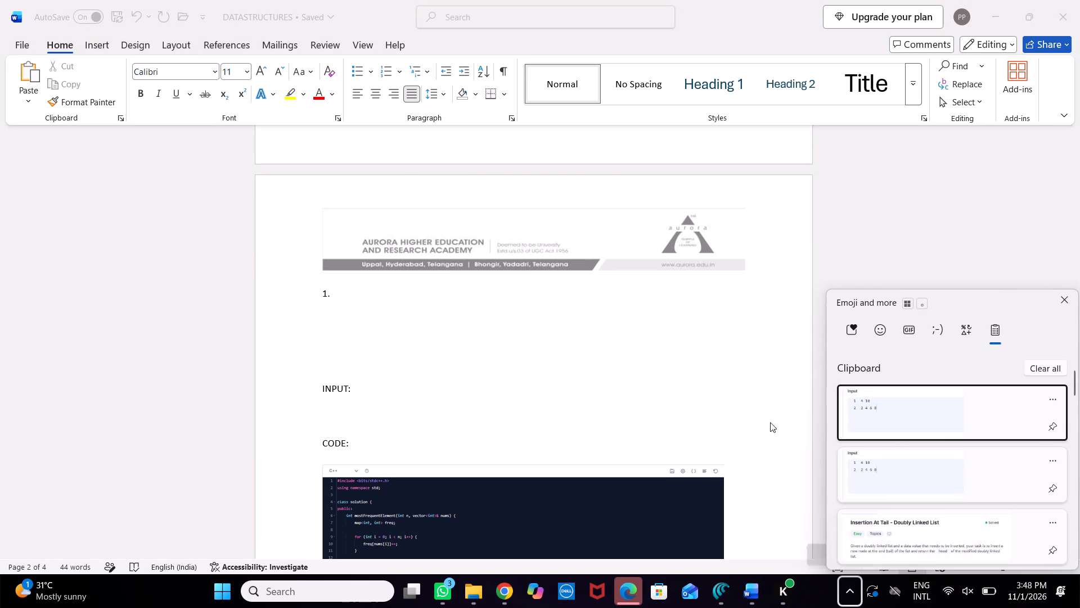
{"action": "scroll", "coordinate": [898, 447], "scroll_direction": "down", "scroll_amount": 1}
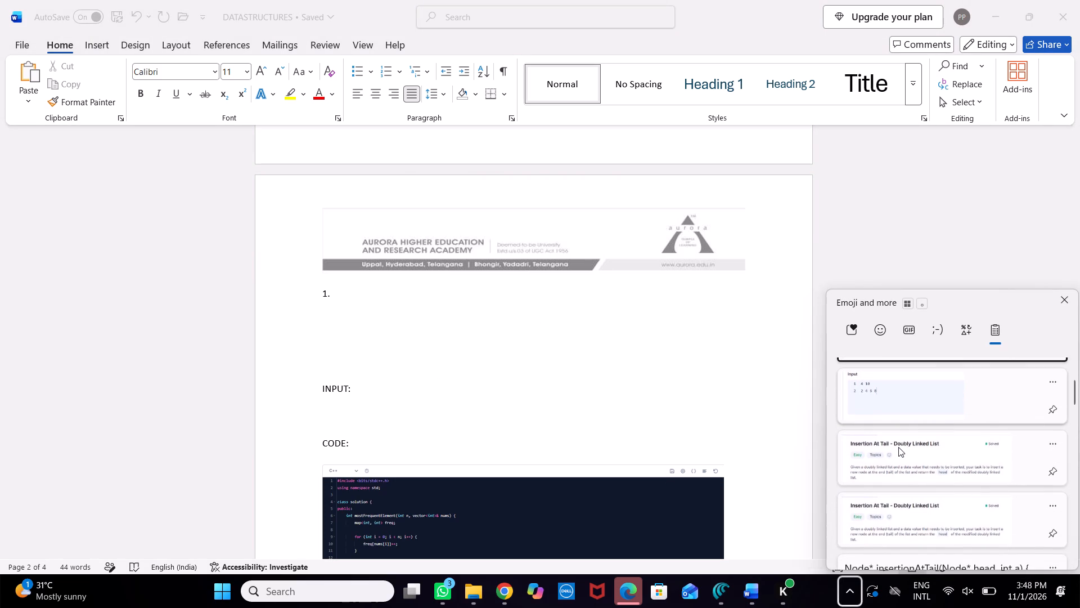
{"action": "left_click", "coordinate": [898, 447]}
{"action": "key", "text": "ctrl+v"}
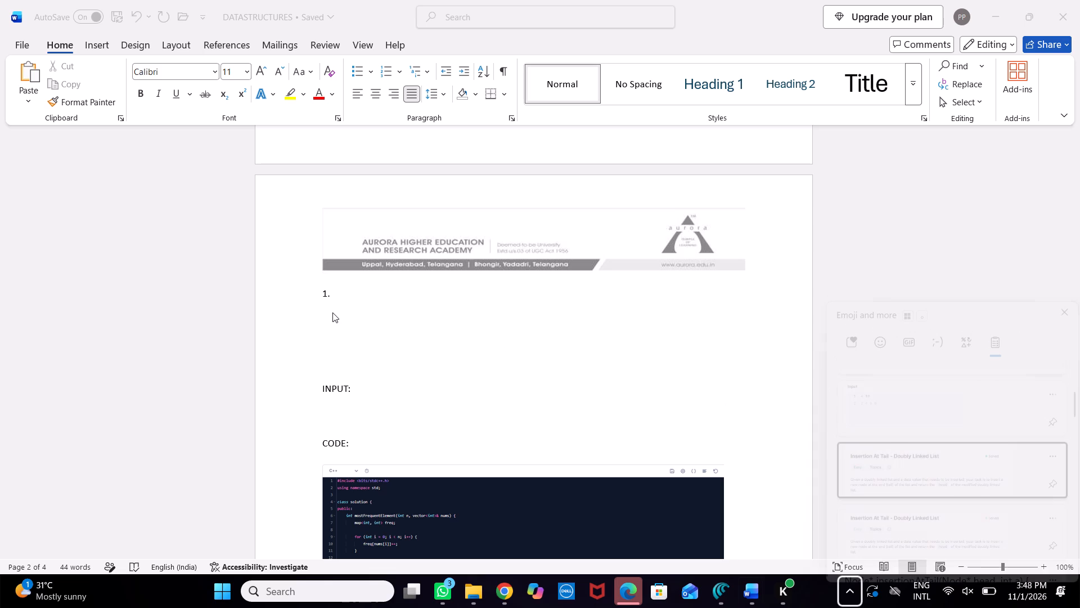
{"action": "left_click", "coordinate": [332, 312]}
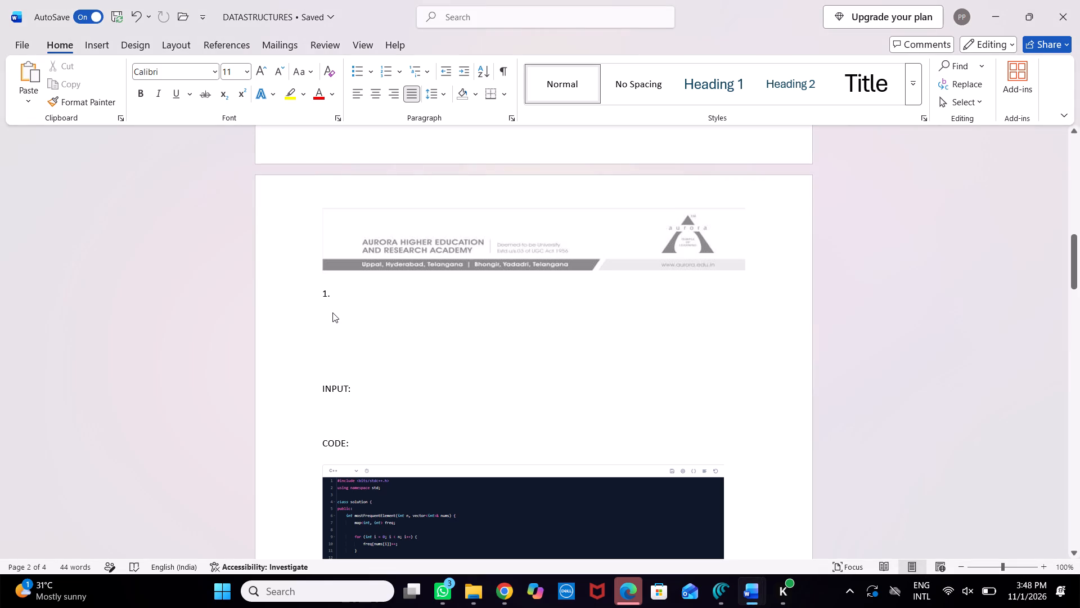
{"action": "key", "text": "super+v"}
{"action": "left_click", "coordinate": [384, 555]}
{"action": "key", "text": "ctrl+v"}
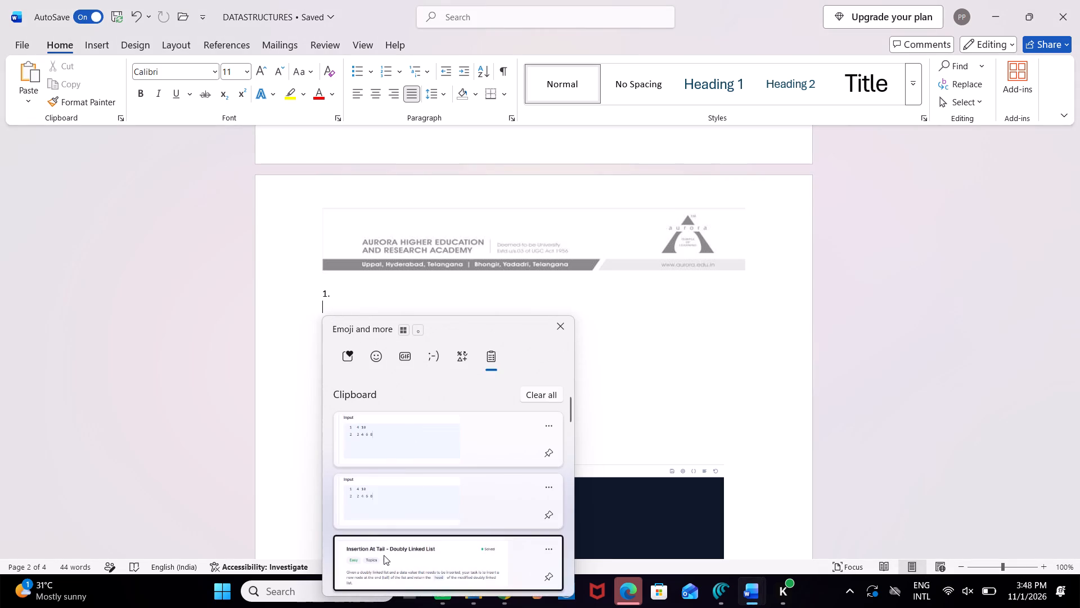
{"action": "left_click", "coordinate": [384, 555]}
Paste the 4 10 and 2 4 6 8 input snip from the clipboard history under the INPUT heading.
{"action": "left_click", "coordinate": [349, 485]}
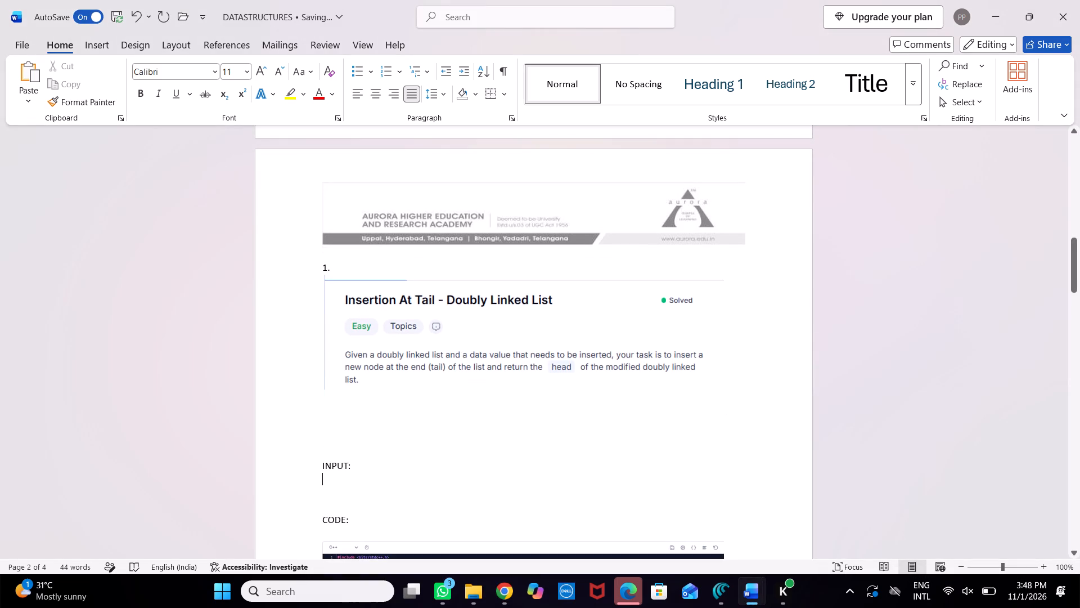
{"action": "key", "text": "super+v"}
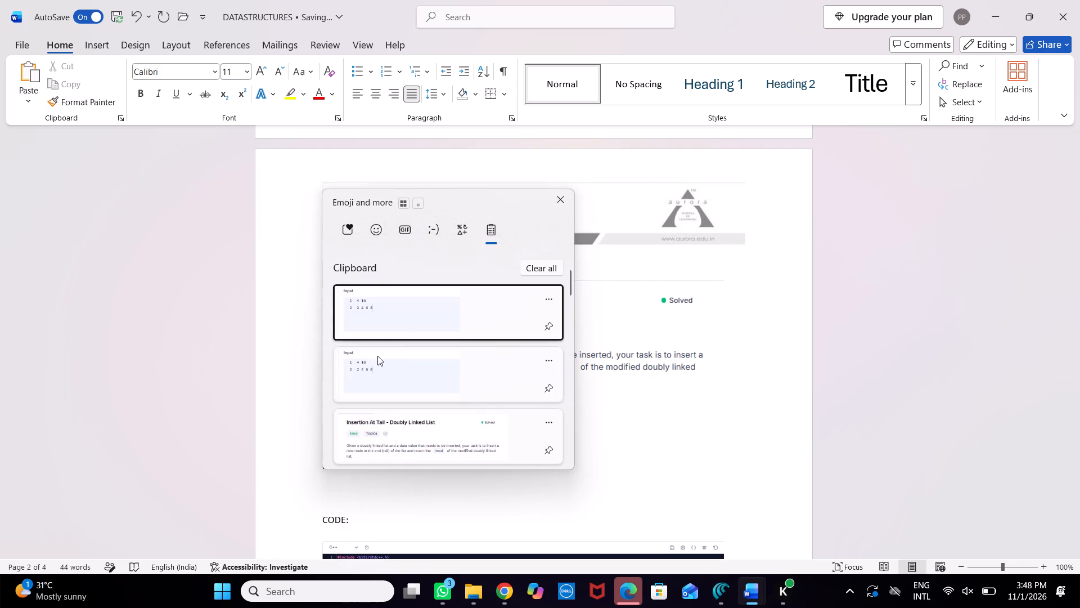
{"action": "left_click", "coordinate": [391, 373]}
{"action": "key", "text": "ctrl+v"}
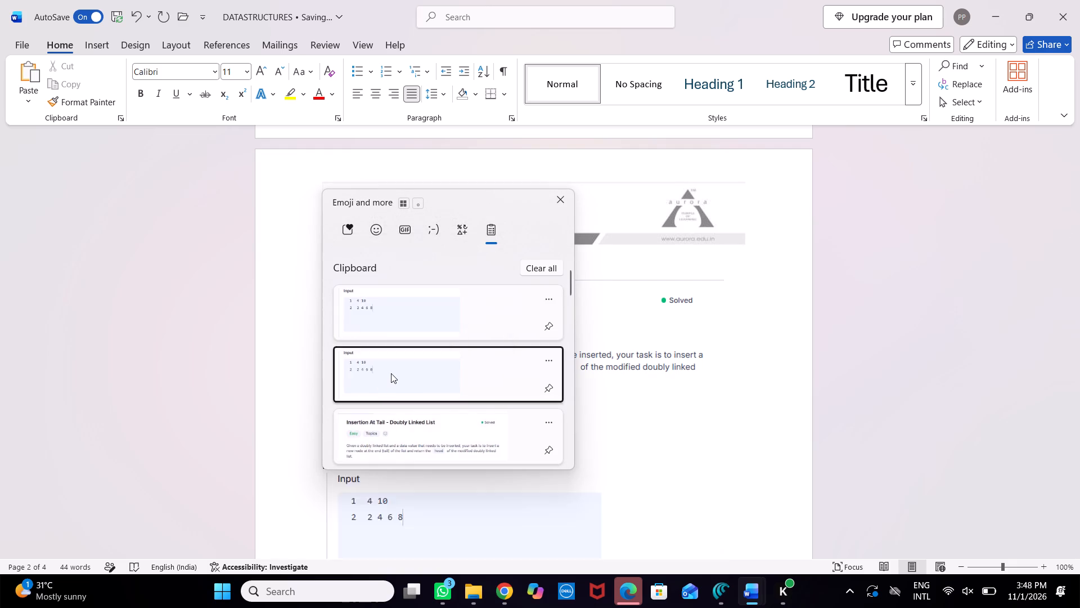
Delete the old mostFrequentElement code picture under item 1's CODE heading.
{"action": "scroll", "coordinate": [389, 443], "scroll_direction": "down", "scroll_amount": 5}
{"action": "left_click", "coordinate": [389, 443]}
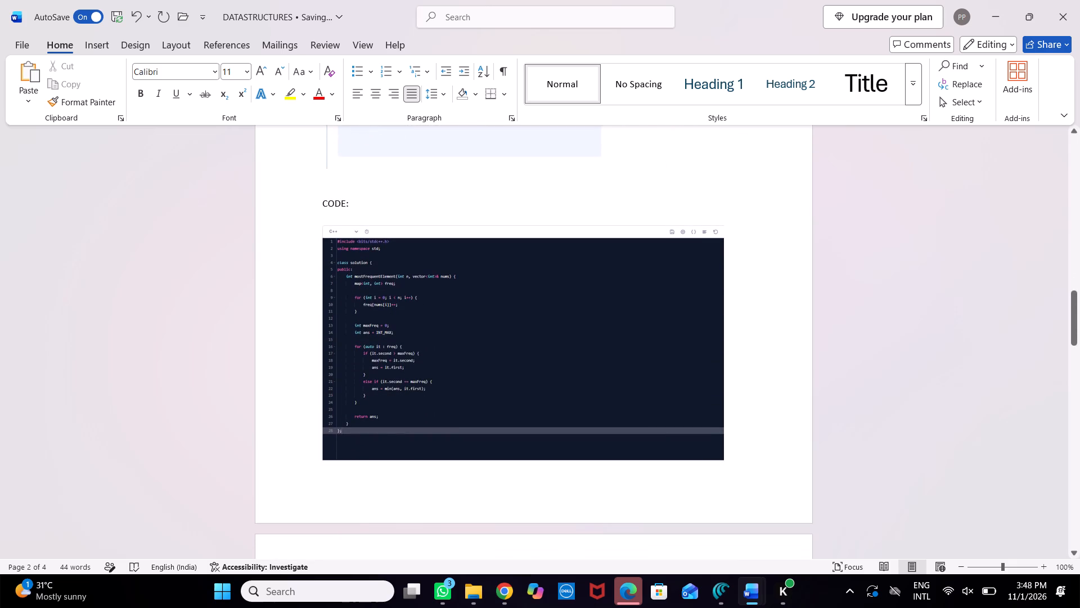
{"action": "key", "text": "BackSpace"}
{"action": "scroll", "coordinate": [389, 443], "scroll_direction": "up", "scroll_amount": 1}
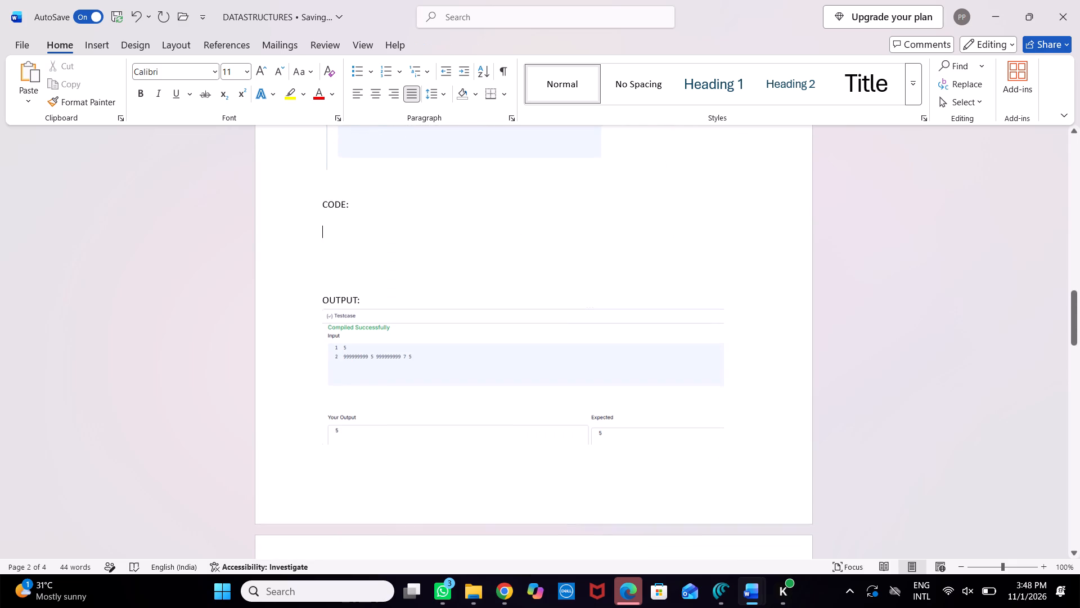
{"action": "scroll", "coordinate": [389, 443], "scroll_direction": "up", "scroll_amount": 1}
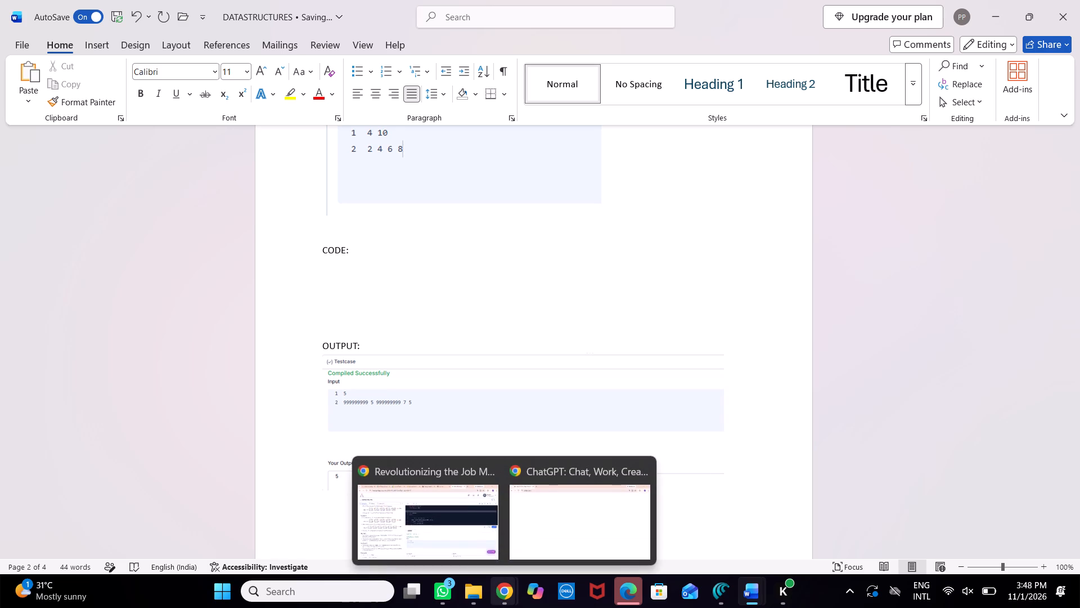
Switch to the coding practice page in Chrome, enlarge the code editor, and capture a snip of the full insertionAtTail solution.
{"action": "left_click", "coordinate": [407, 499]}
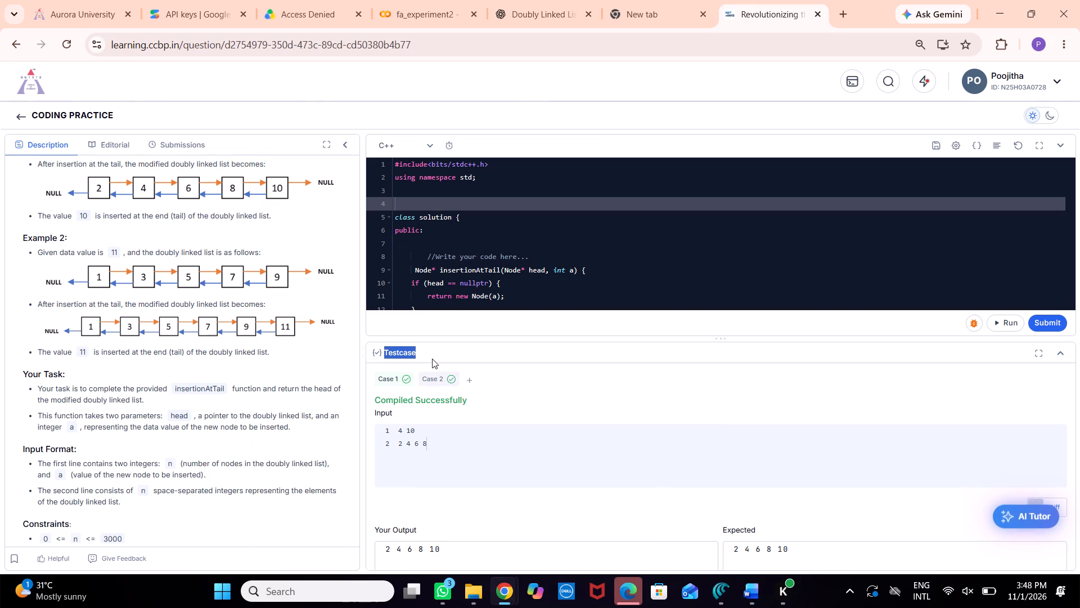
{"action": "left_click_drag", "start_coordinate": [434, 336], "coordinate": [432, 584]}
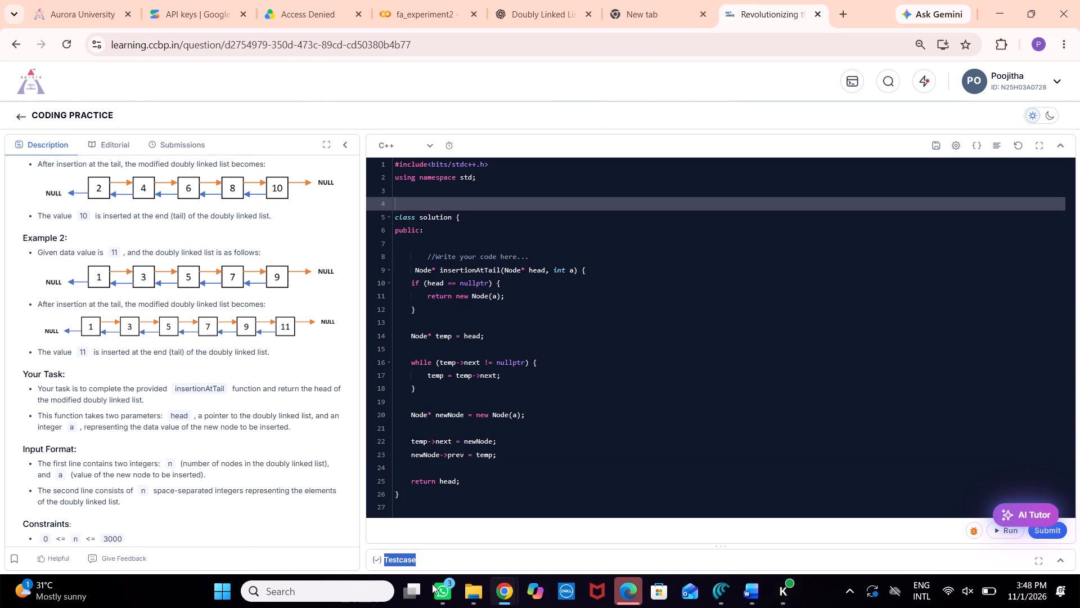
{"action": "scroll", "coordinate": [459, 491], "scroll_direction": "down", "scroll_amount": 2}
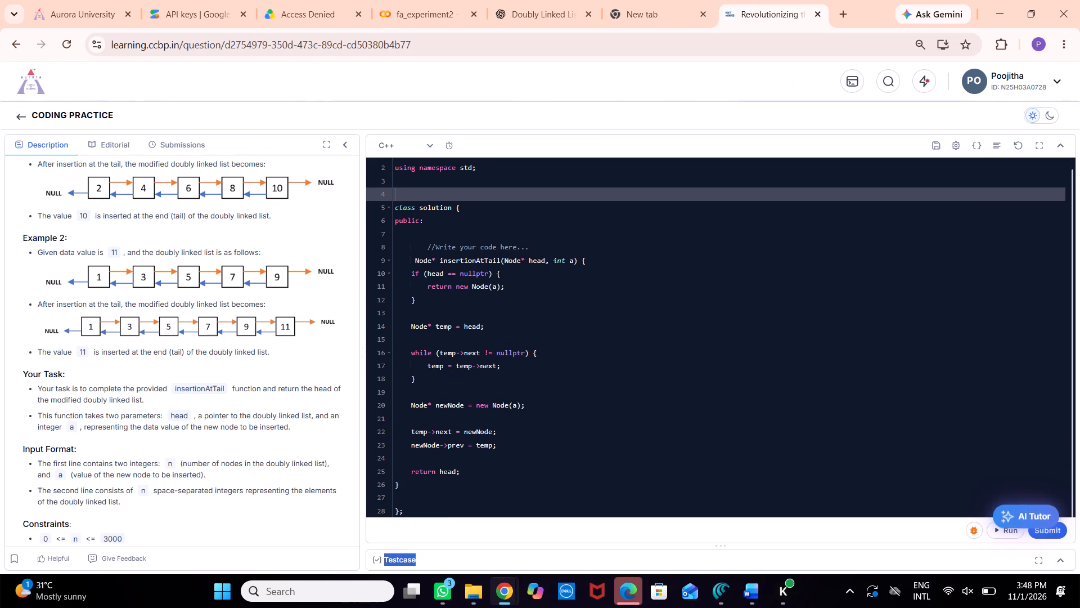
{"action": "key", "text": "ctrl+minus"}
{"action": "scroll", "coordinate": [459, 491], "scroll_direction": "up", "scroll_amount": 1}
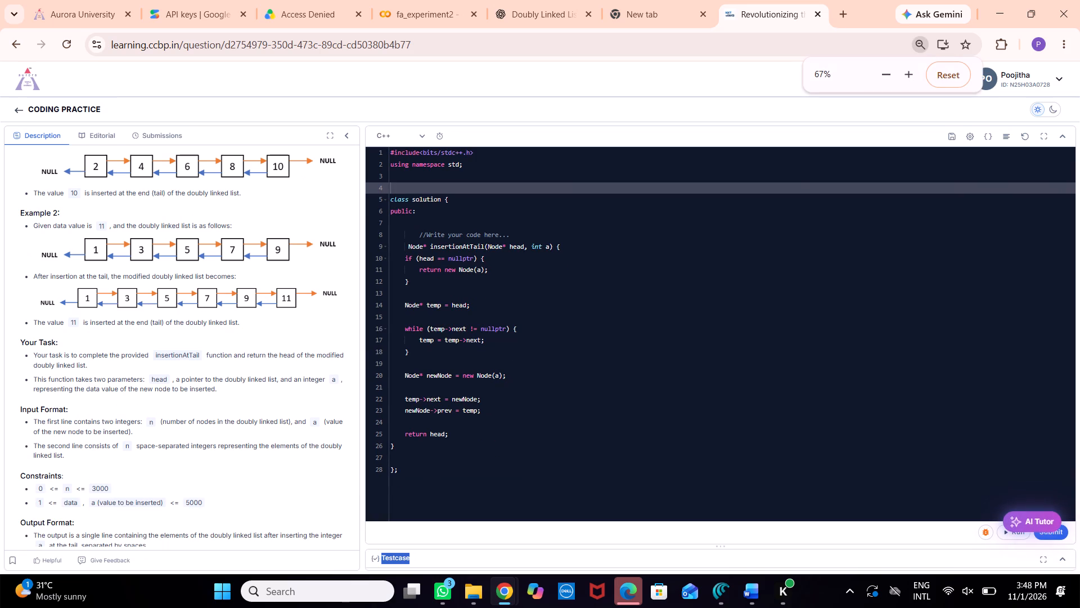
{"action": "key", "text": "Print"}
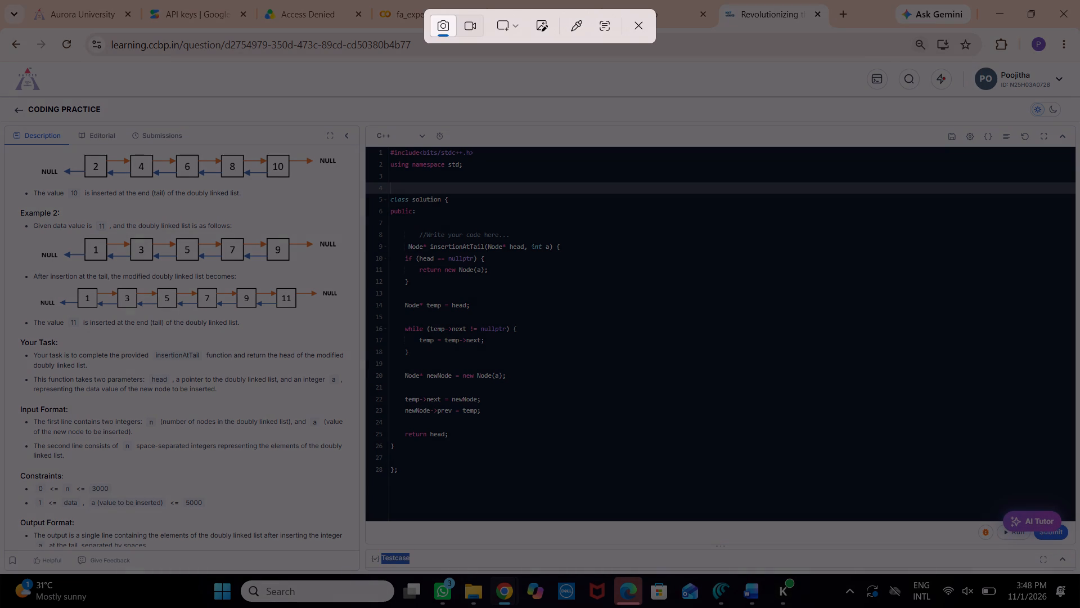
{"action": "left_click_drag", "start_coordinate": [359, 118], "coordinate": [967, 532]}
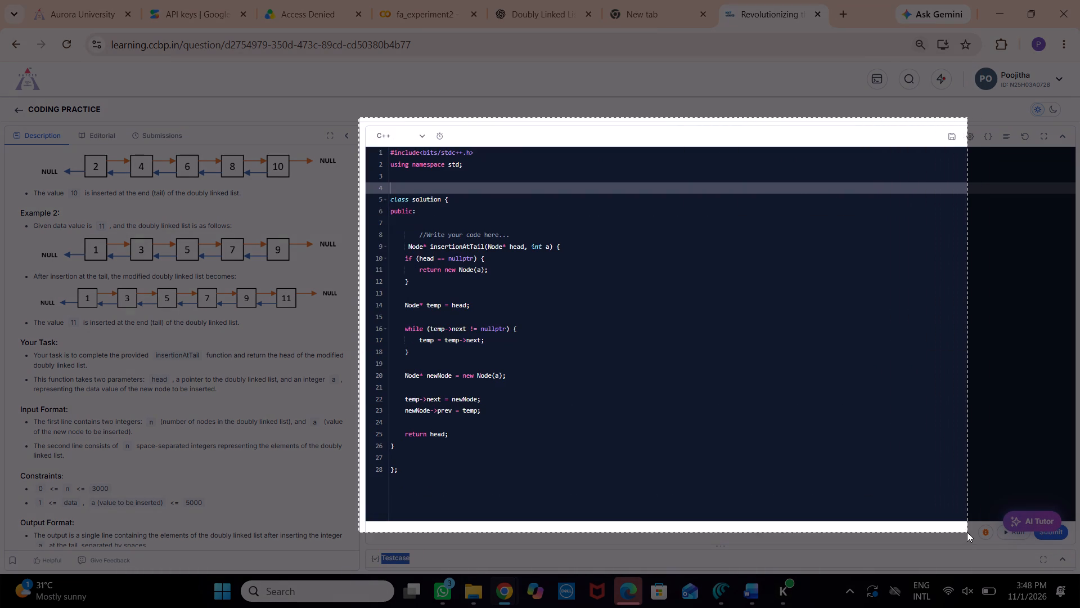
{"action": "left_click_drag", "start_coordinate": [967, 532], "coordinate": [970, 521]}
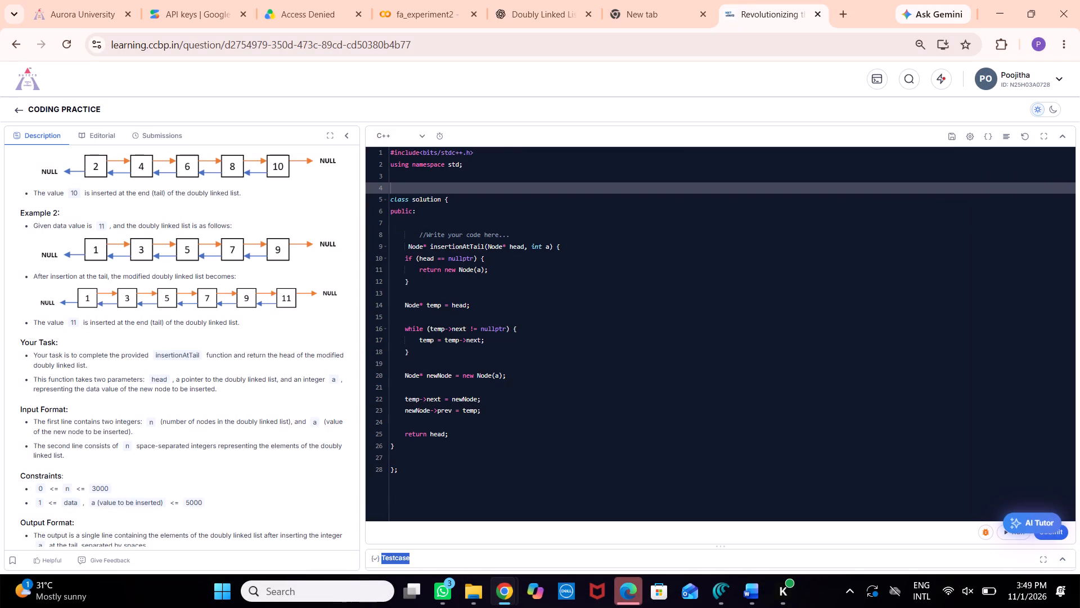
Switch to the DATASTRUCTURES document in Word and paste the code snip under item 1's CODE heading.
{"action": "left_click", "coordinate": [950, 481]}
{"action": "left_click_drag", "start_coordinate": [950, 481], "coordinate": [773, 571]}
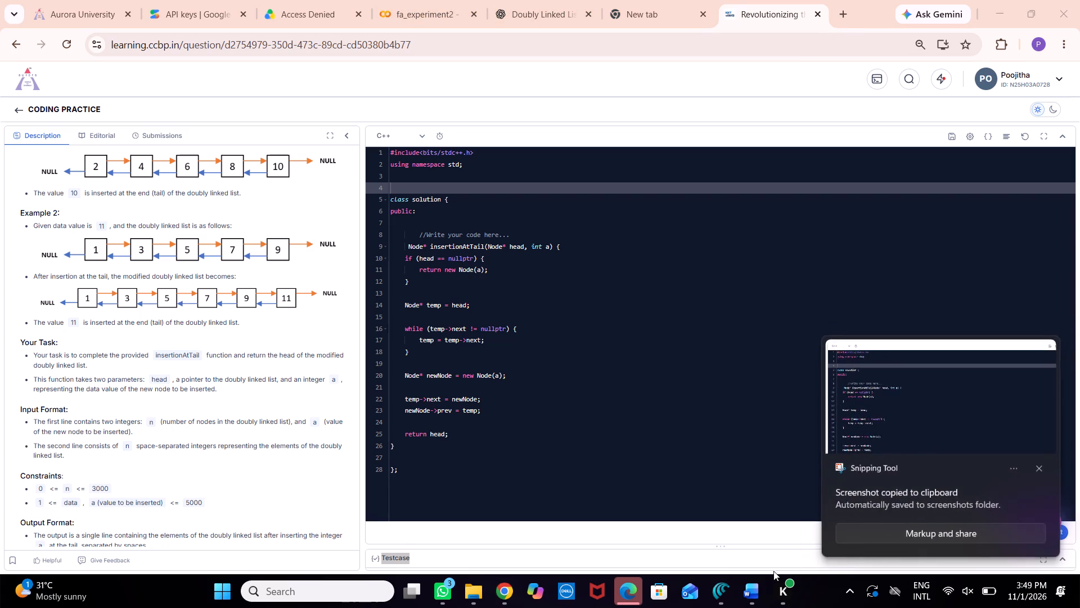
{"action": "left_click_drag", "start_coordinate": [773, 571], "coordinate": [742, 594]}
{"action": "left_click", "coordinate": [742, 594]}
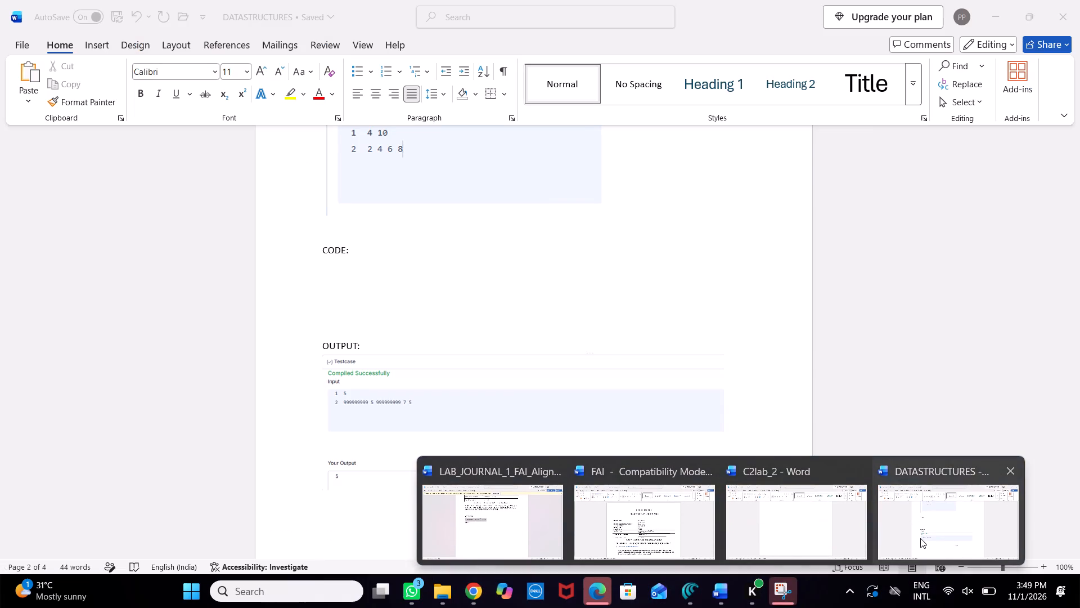
{"action": "left_click", "coordinate": [920, 538]}
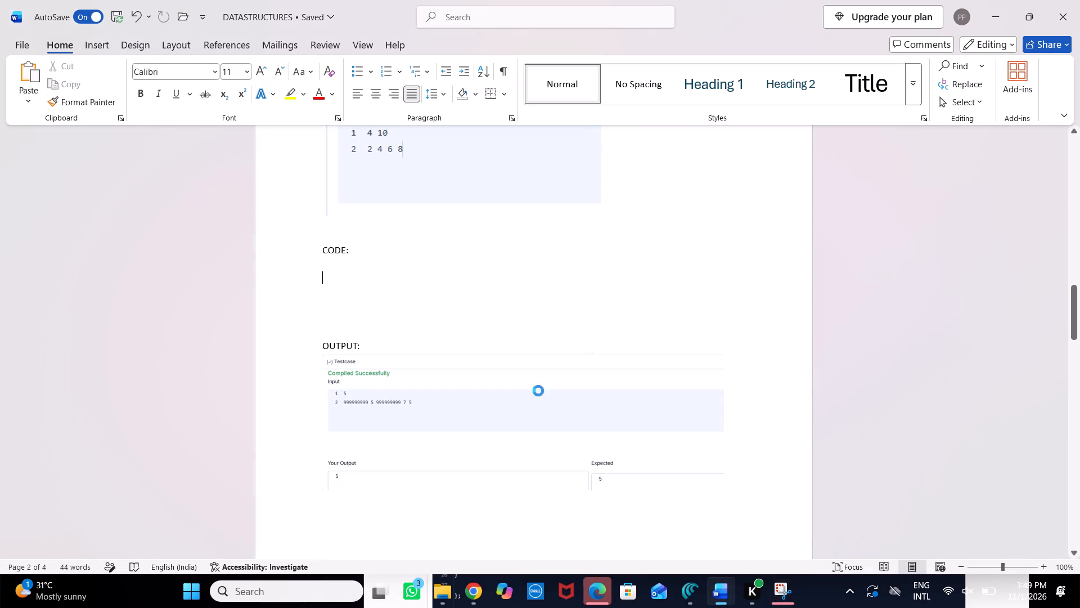
{"action": "key", "text": "ctrl+v"}
Delete the old test case result picture under item 1's OUTPUT heading.
{"action": "scroll", "coordinate": [538, 391], "scroll_direction": "down", "scroll_amount": 3}
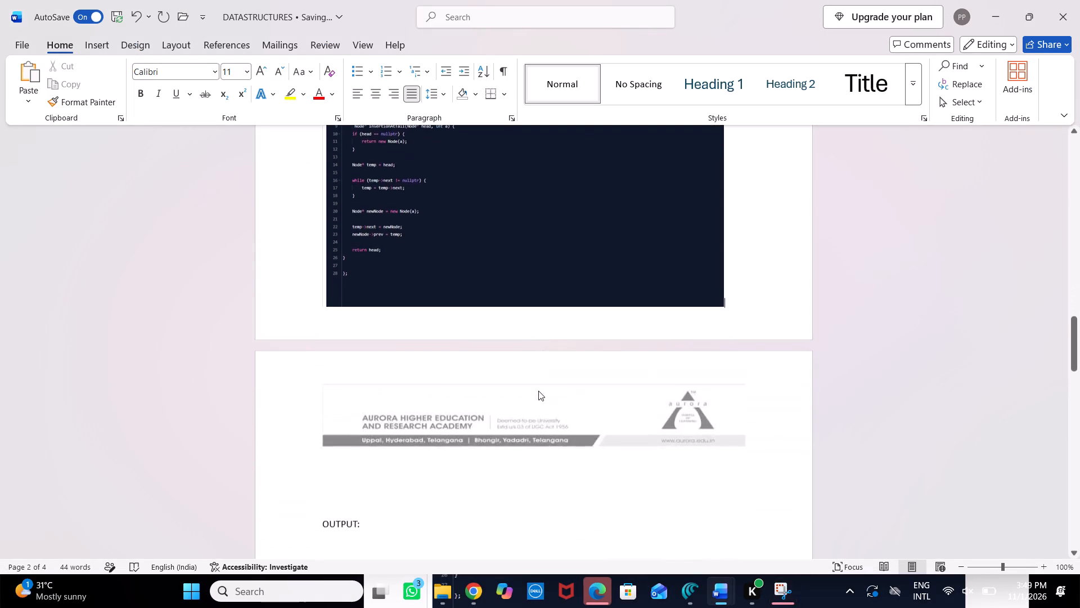
{"action": "scroll", "coordinate": [538, 391], "scroll_direction": "down", "scroll_amount": 1}
{"action": "left_click", "coordinate": [490, 287]}
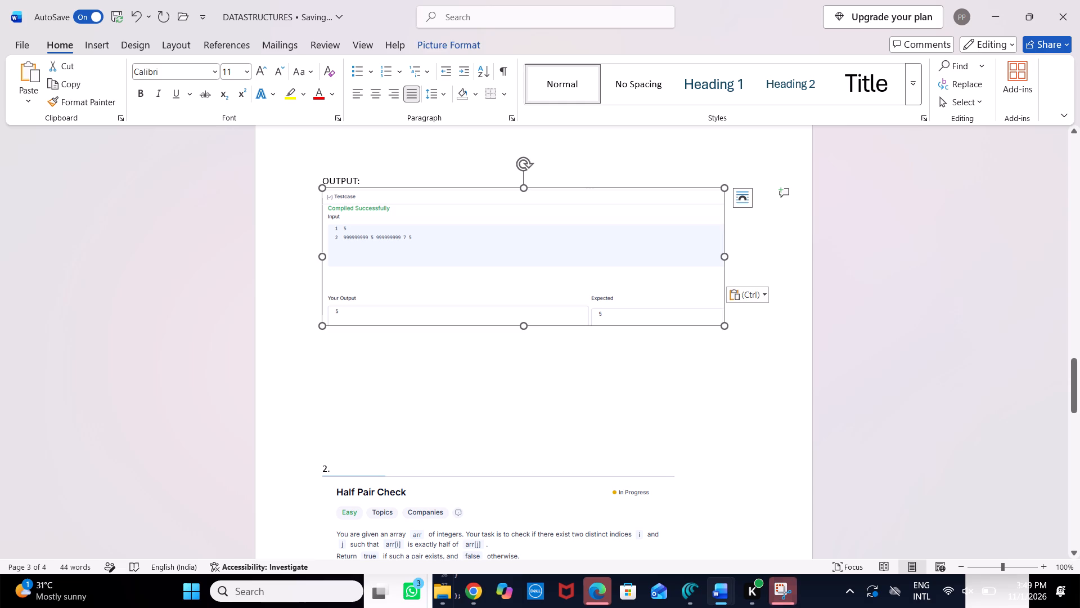
{"action": "key", "text": "BackSpace"}
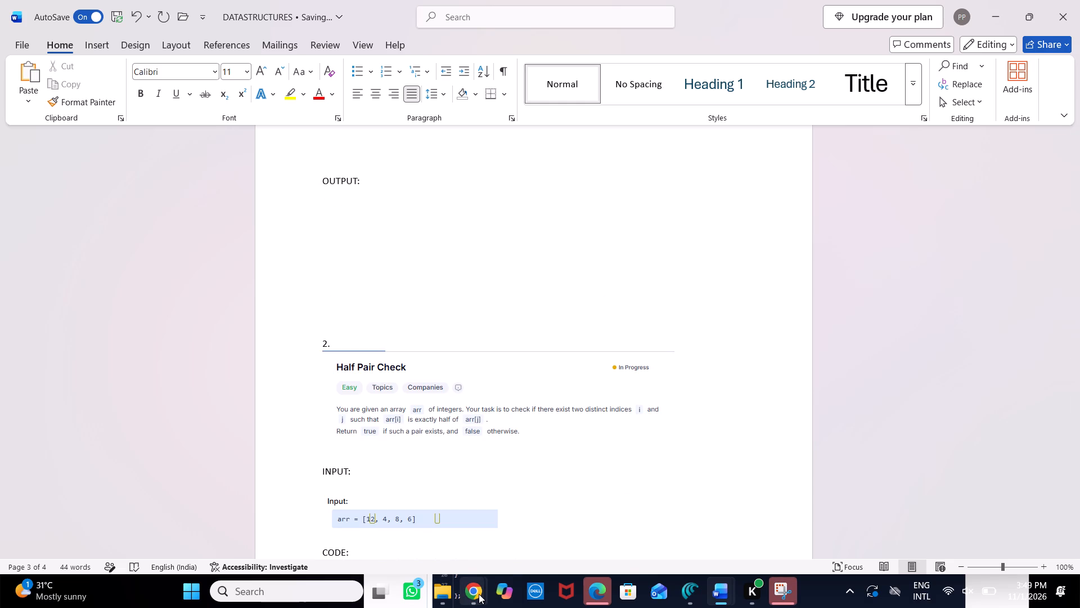
Switch to the coding practice page in Chrome, enlarge the test case area, and capture a snip of Case 1's input, output and expected result.
{"action": "left_click", "coordinate": [479, 594]}
{"action": "left_click", "coordinate": [402, 518]}
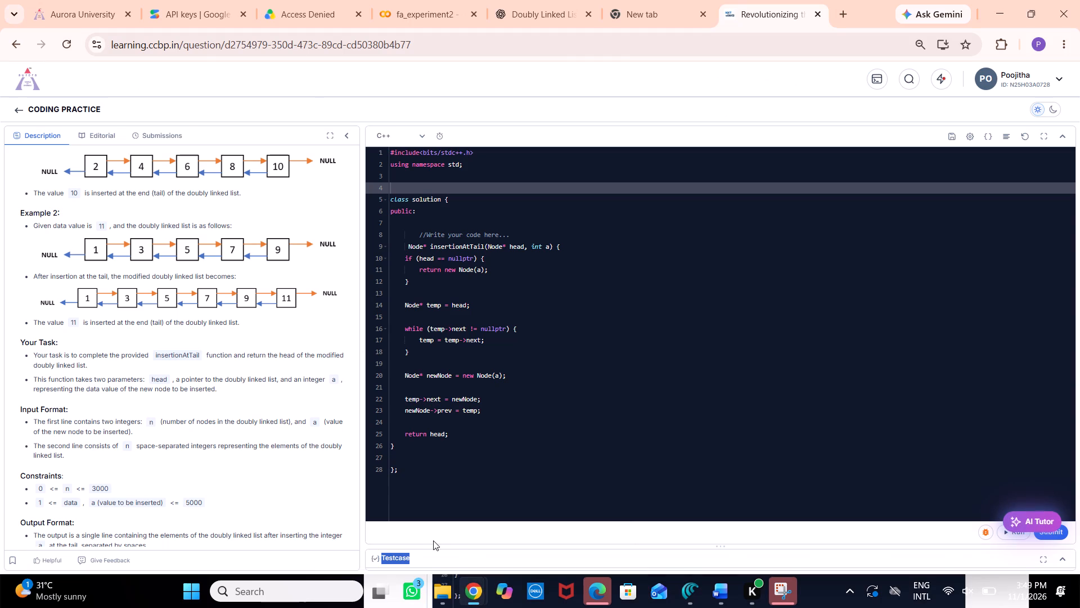
{"action": "left_click_drag", "start_coordinate": [449, 546], "coordinate": [466, 369]}
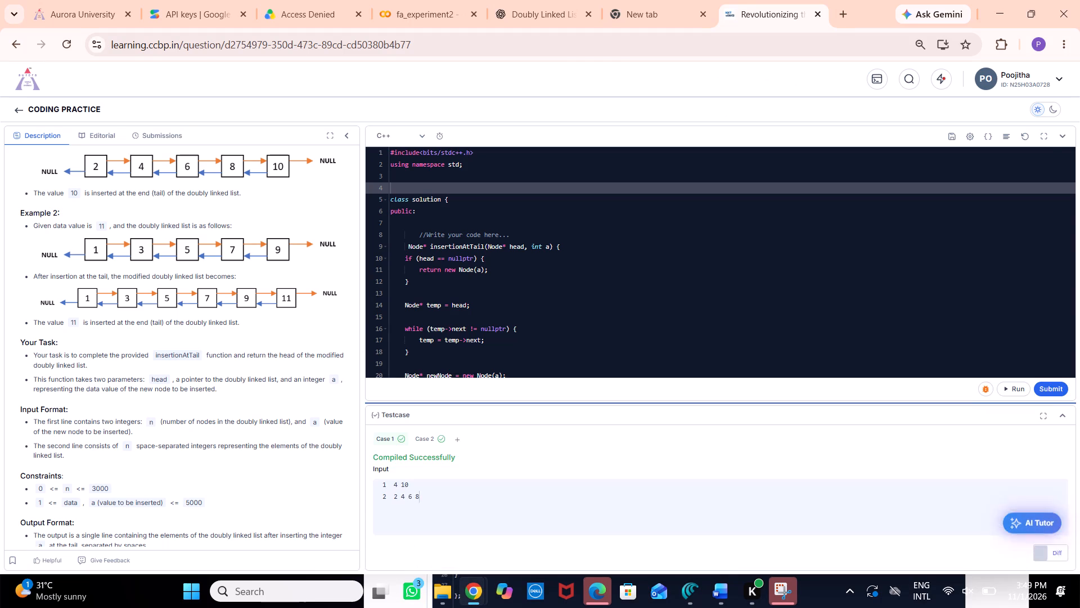
{"action": "left_click_drag", "start_coordinate": [466, 369], "coordinate": [478, 305]}
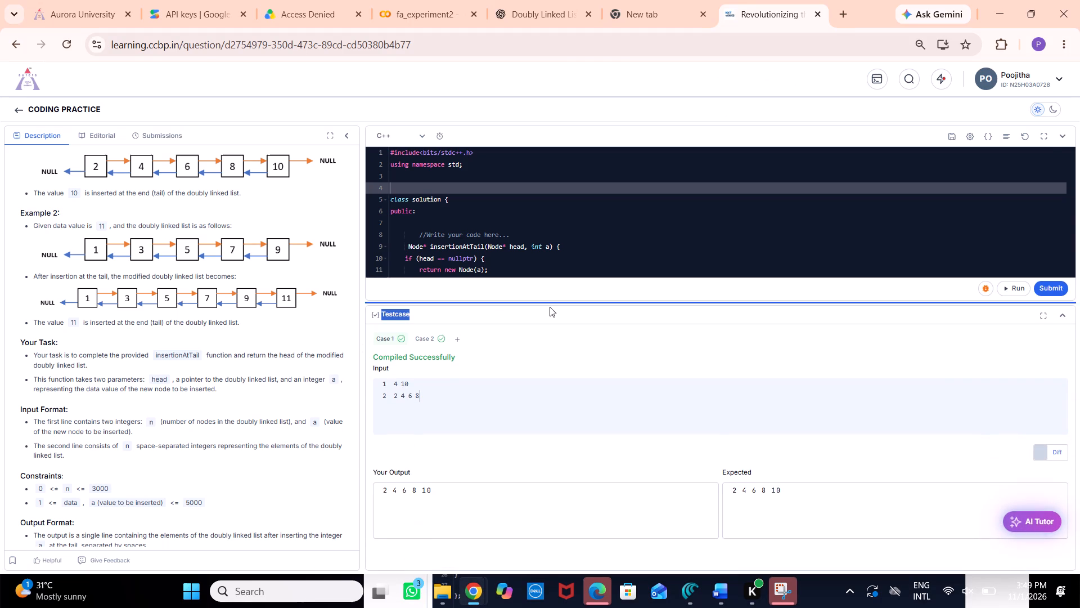
{"action": "key", "text": "Print"}
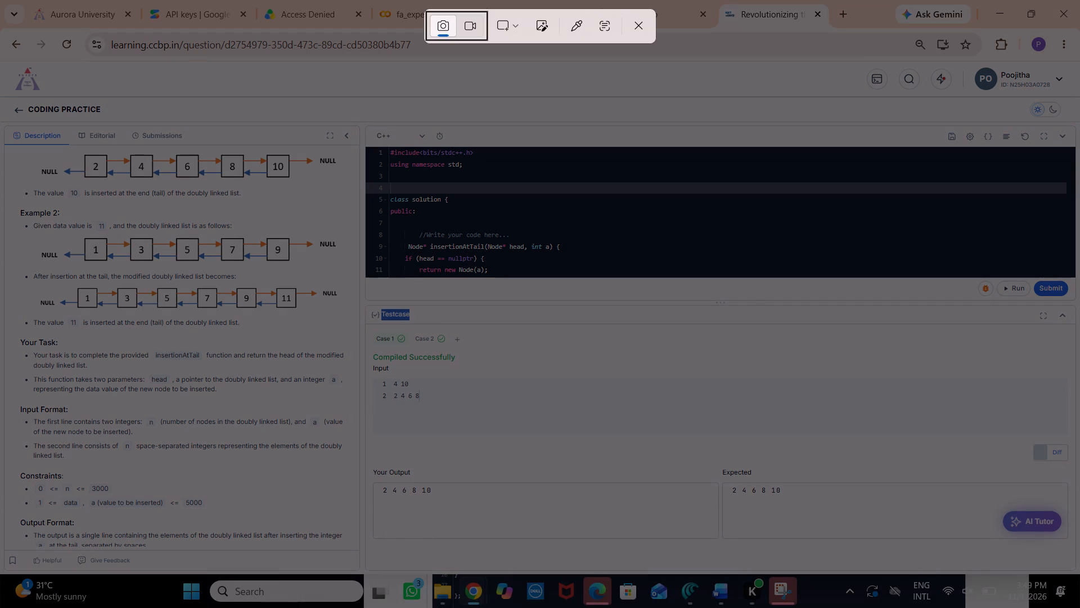
{"action": "left_click_drag", "start_coordinate": [357, 297], "coordinate": [890, 543]}
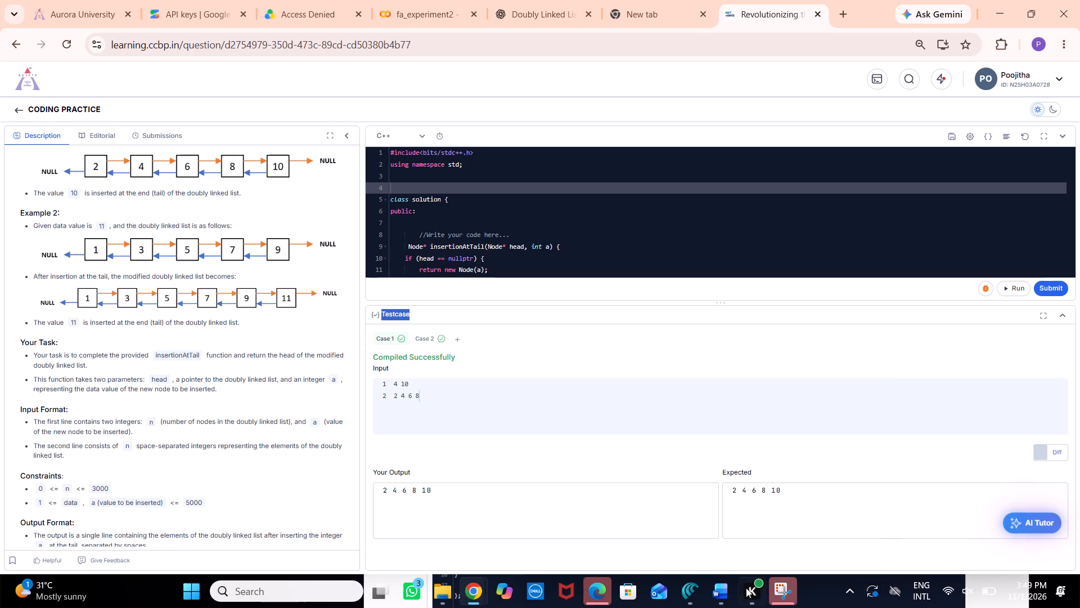
Switch to the DATASTRUCTURES document in Word and paste the test case snip under item 1's OUTPUT heading.
{"action": "left_click", "coordinate": [710, 579]}
{"action": "left_click", "coordinate": [918, 507]}
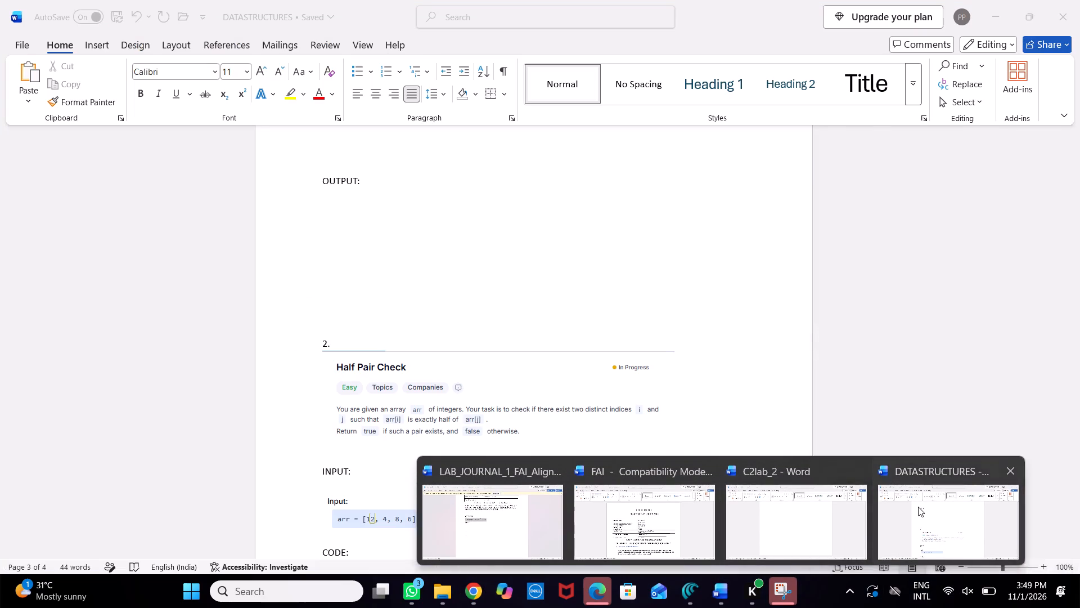
{"action": "key", "text": "ctrl+v"}
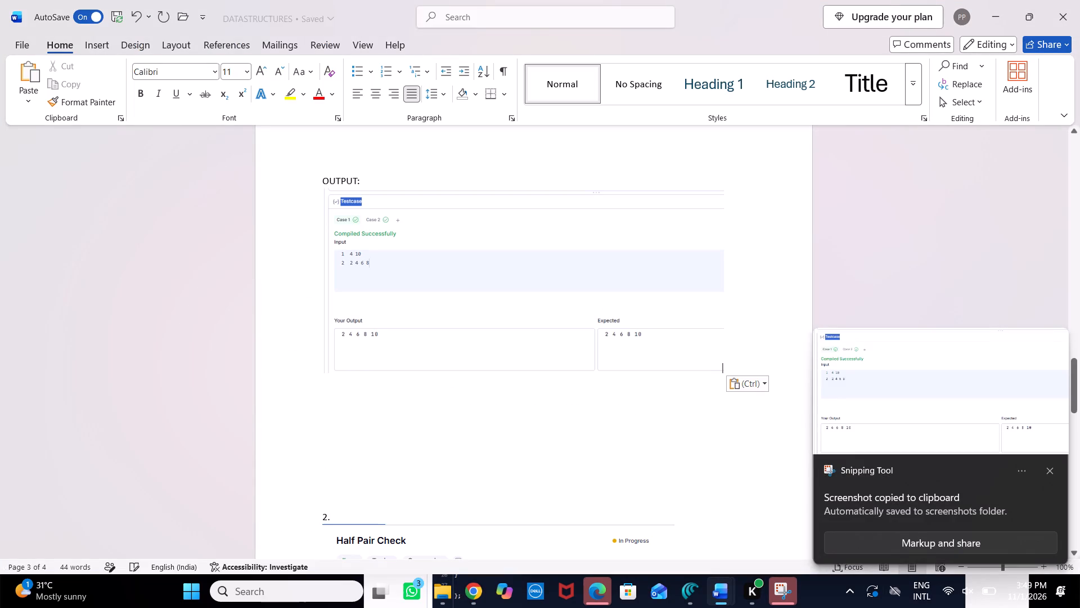
{"action": "scroll", "coordinate": [611, 305], "scroll_direction": "down", "scroll_amount": 2}
{"action": "left_click", "coordinate": [611, 305]}
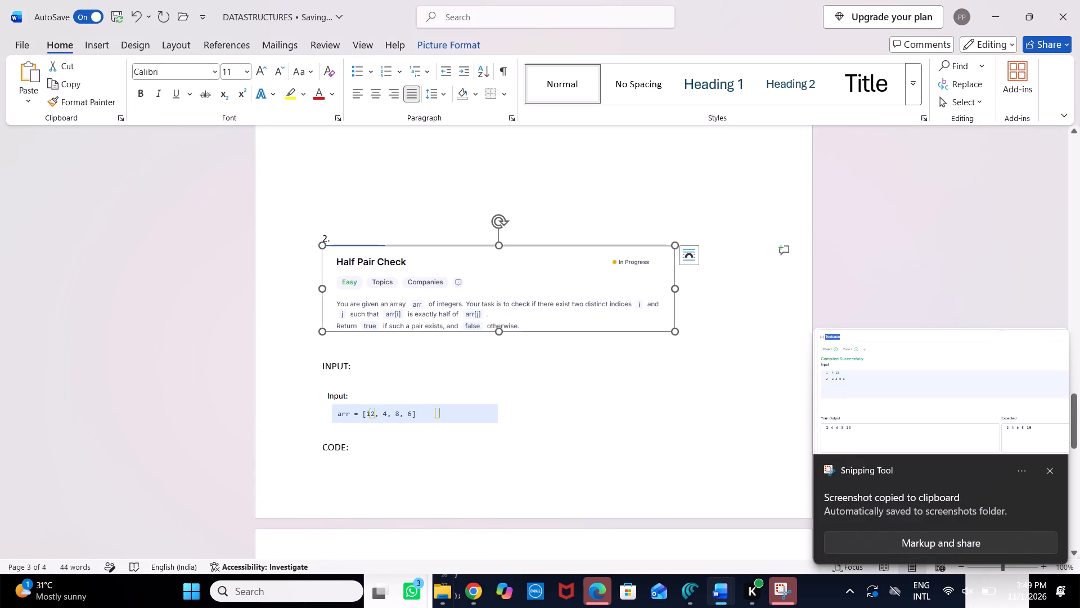
Switch to the coding practice page in Chrome, return to the question list, and open Insert Before Kth Node - Doubly Linked List.
{"action": "left_click", "coordinate": [472, 594]}
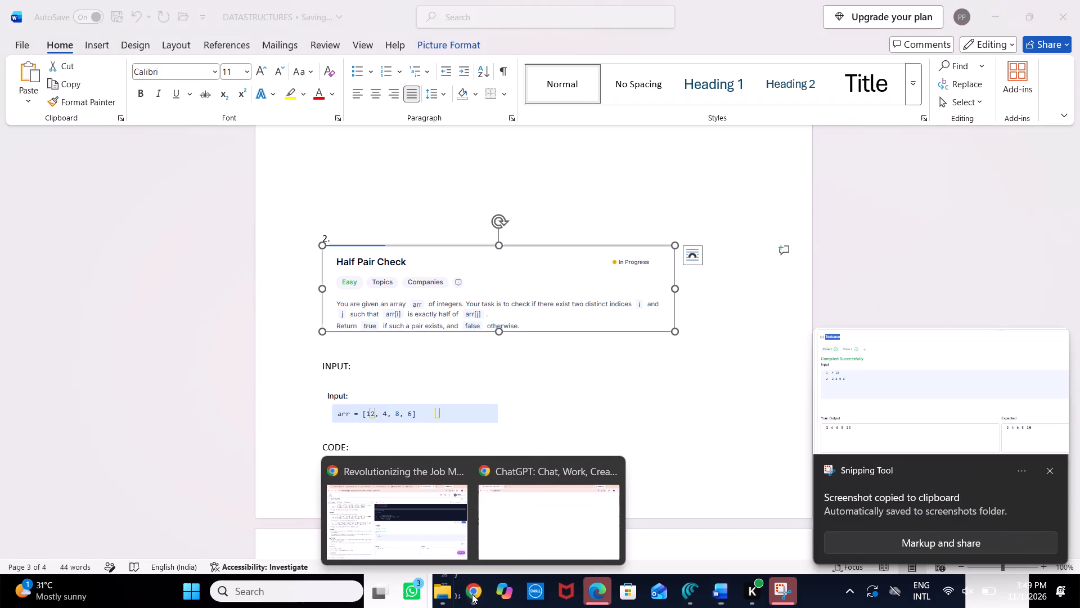
{"action": "left_click", "coordinate": [408, 544]}
{"action": "left_click", "coordinate": [20, 109]}
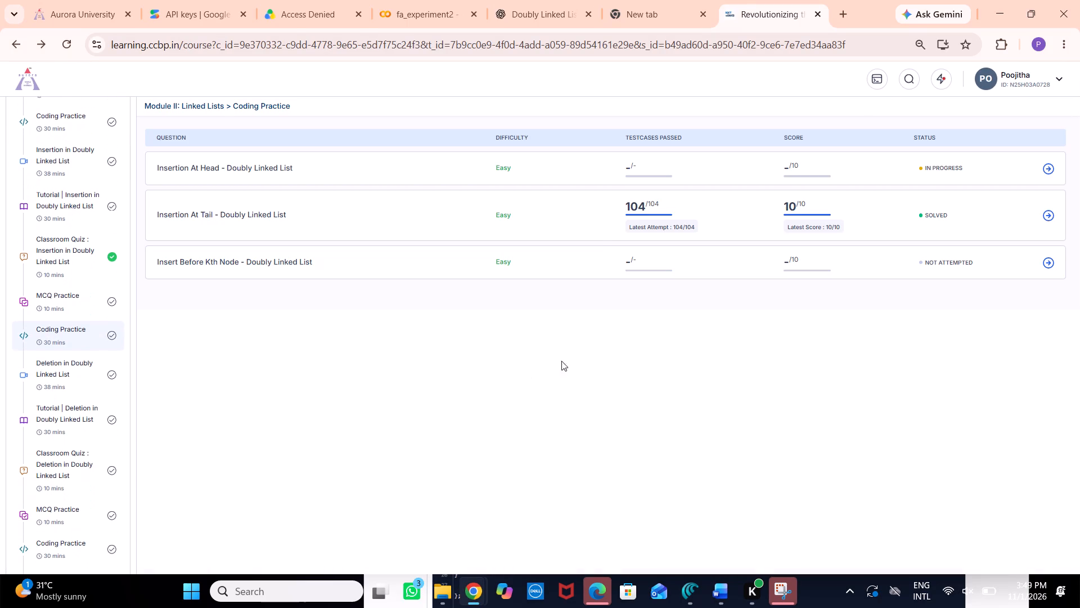
{"action": "left_click", "coordinate": [607, 271]}
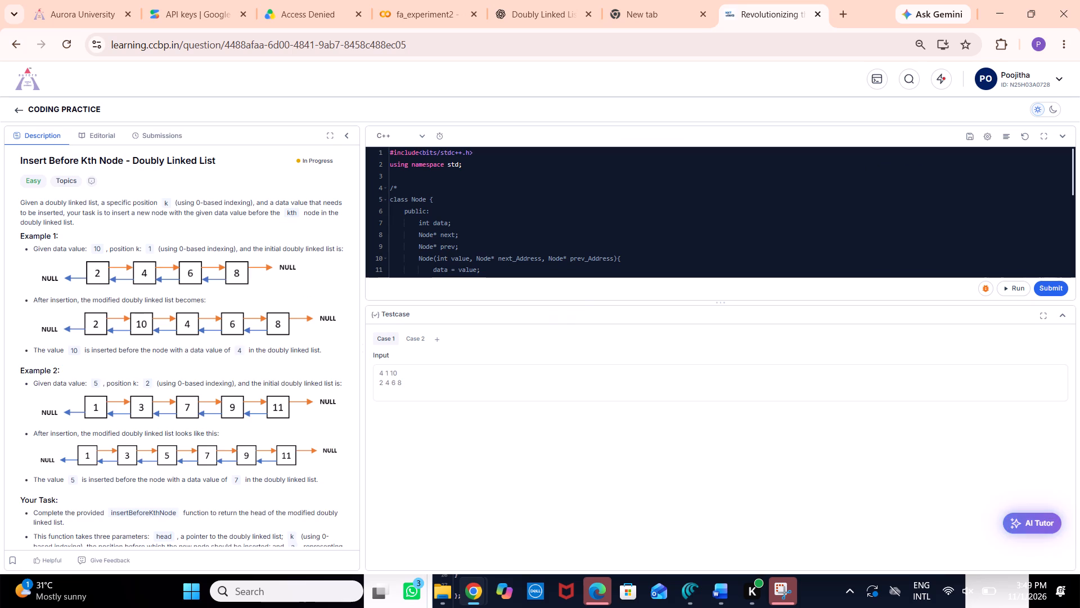
Enlarge the code editor area and capture a snip of the Insert Before Kth Node problem's title and statement.
{"action": "left_click_drag", "start_coordinate": [558, 299], "coordinate": [561, 299]}
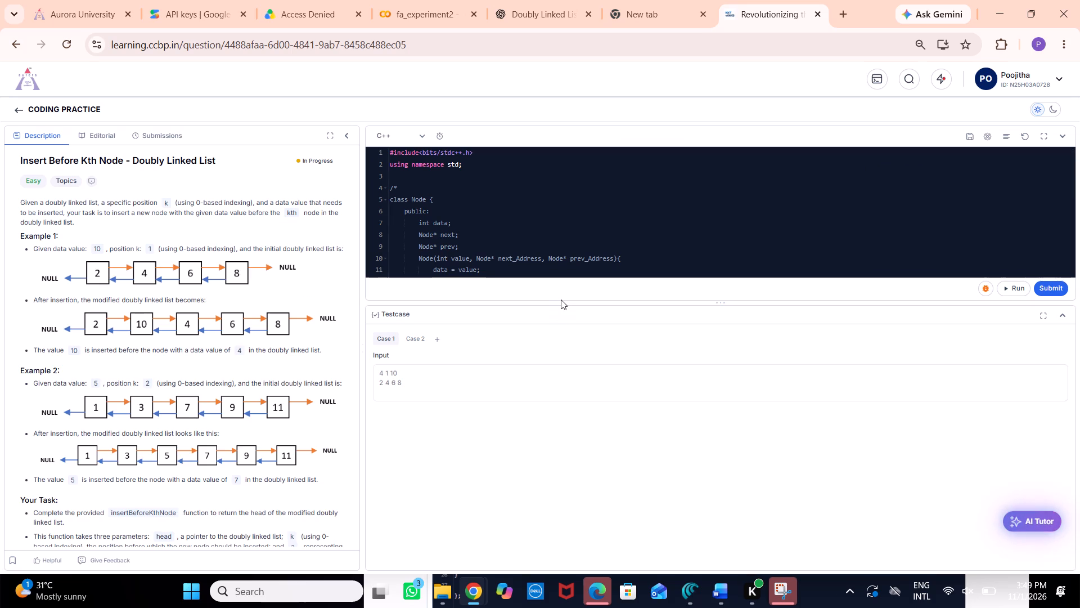
{"action": "left_click_drag", "start_coordinate": [561, 299], "coordinate": [565, 299]}
{"action": "left_click", "coordinate": [565, 299]}
{"action": "left_click_drag", "start_coordinate": [566, 301], "coordinate": [611, 396]}
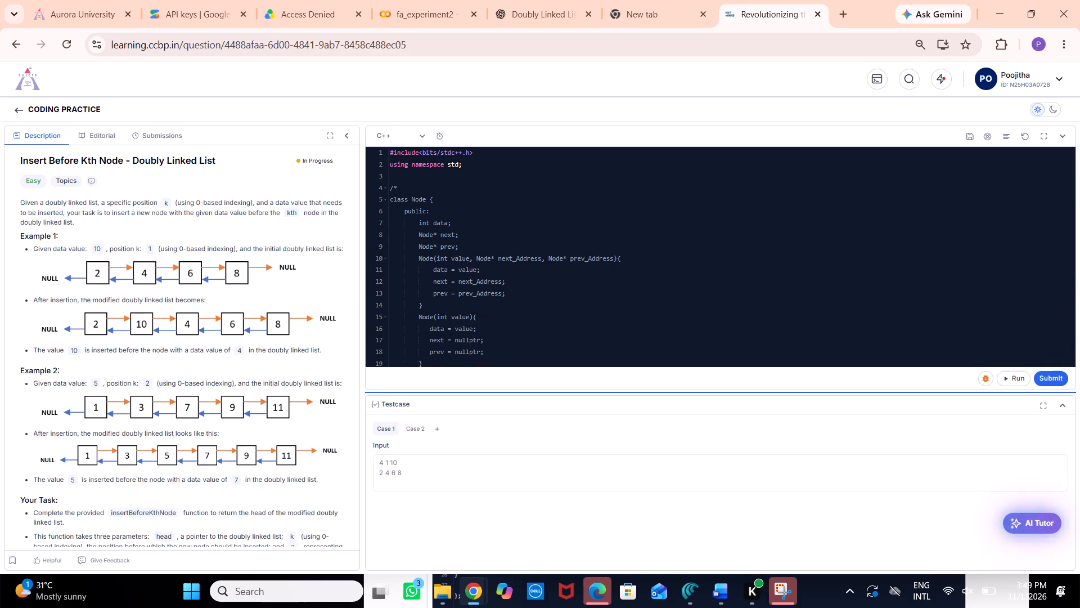
{"action": "left_click_drag", "start_coordinate": [611, 396], "coordinate": [629, 467]}
{"action": "key", "text": "Print"}
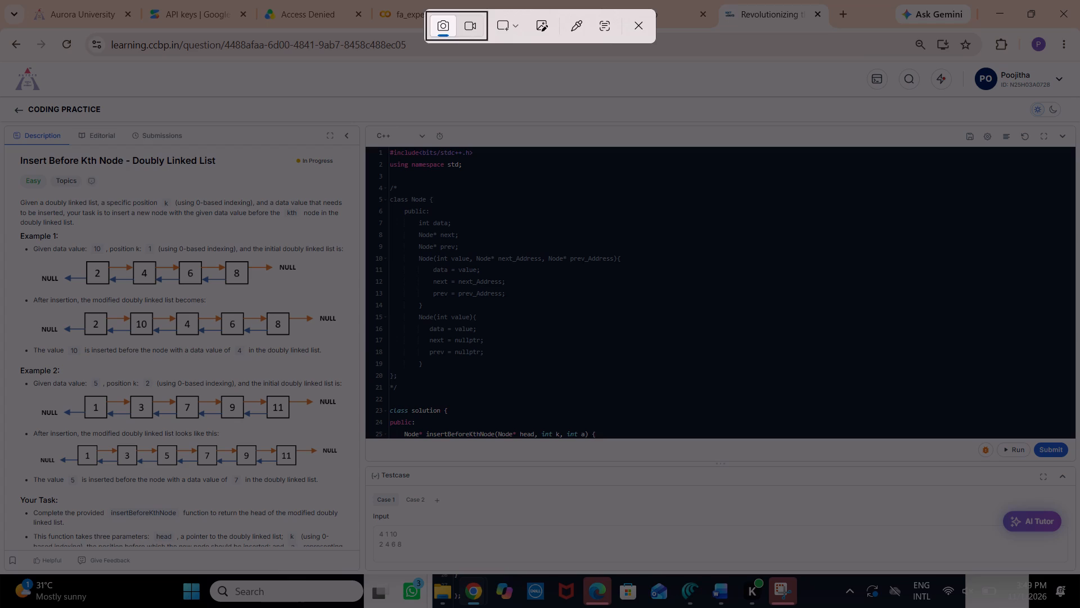
{"action": "left_click_drag", "start_coordinate": [8, 141], "coordinate": [345, 226]}
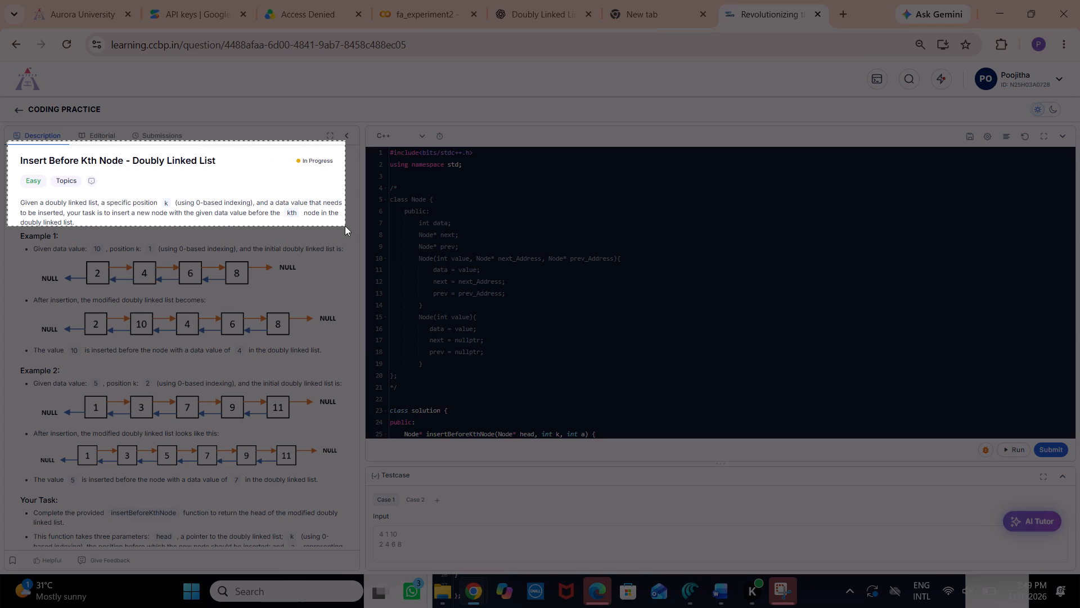
{"action": "left_click_drag", "start_coordinate": [345, 226], "coordinate": [353, 229]}
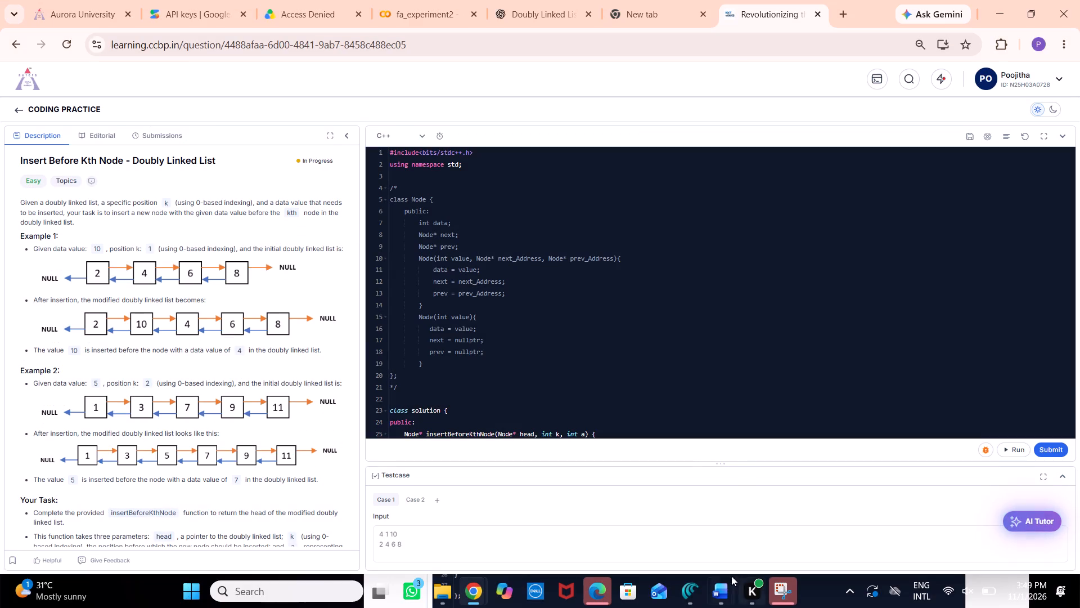
Switch to the DATASTRUCTURES document in Word and replace item 2's Half Pair Check picture with the Insert Before Kth Node statement snip.
{"action": "left_click", "coordinate": [717, 581]}
{"action": "left_click", "coordinate": [925, 531]}
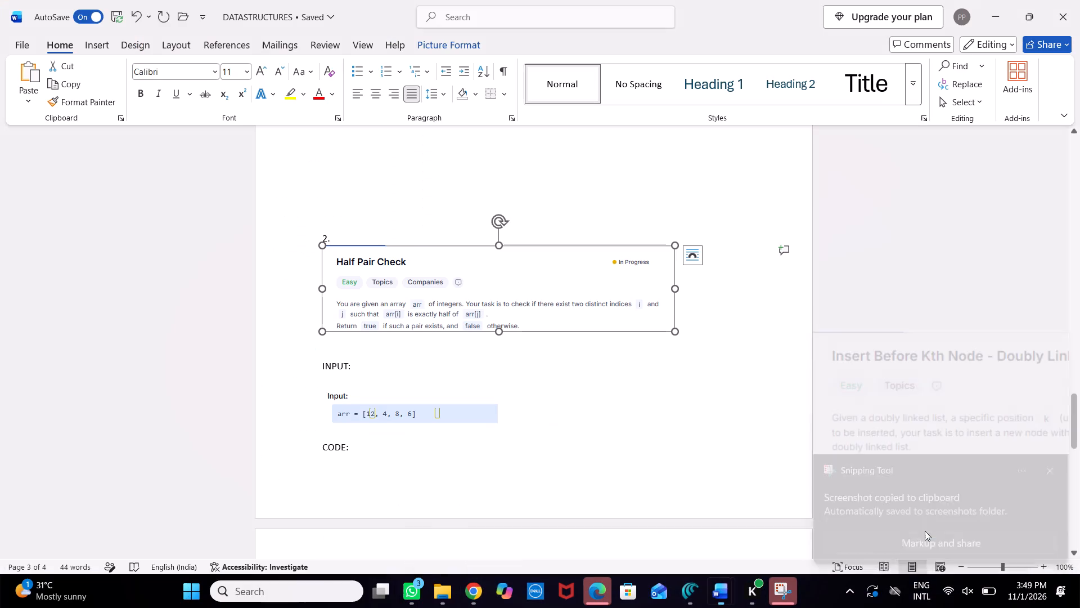
{"action": "scroll", "coordinate": [507, 468], "scroll_direction": "up", "scroll_amount": 2}
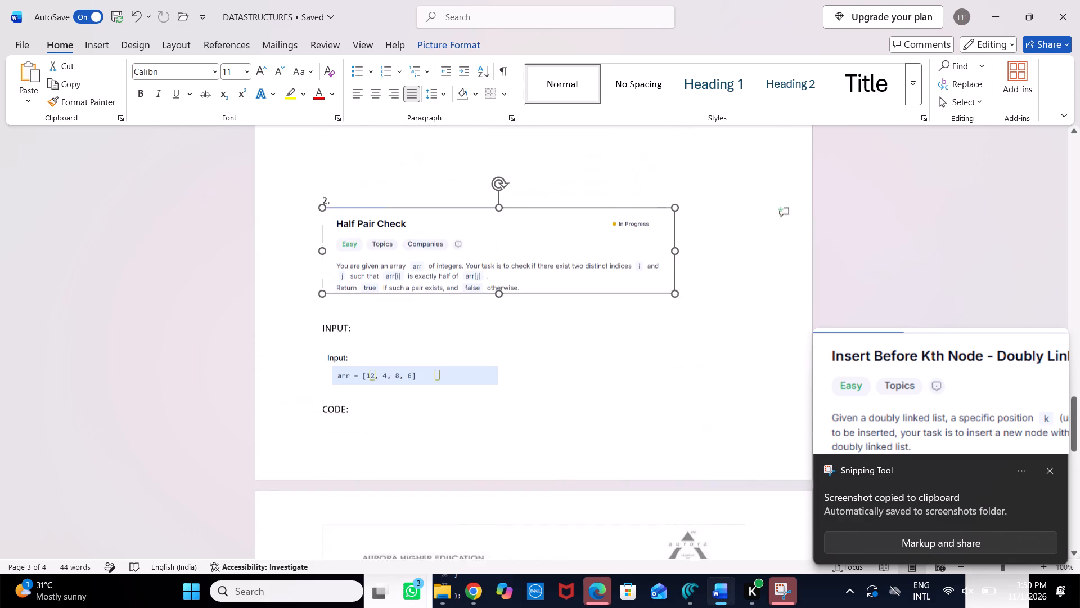
{"action": "scroll", "coordinate": [507, 468], "scroll_direction": "up", "scroll_amount": 1}
{"action": "left_click", "coordinate": [442, 302]}
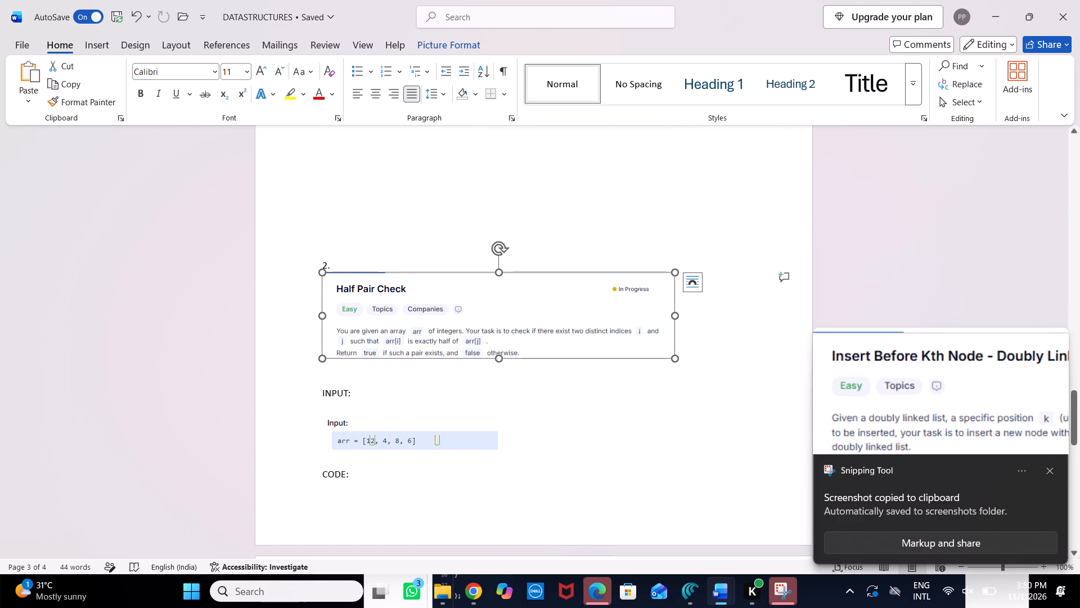
{"action": "left_click", "coordinate": [442, 302]}
{"action": "key", "text": "BackSpace"}
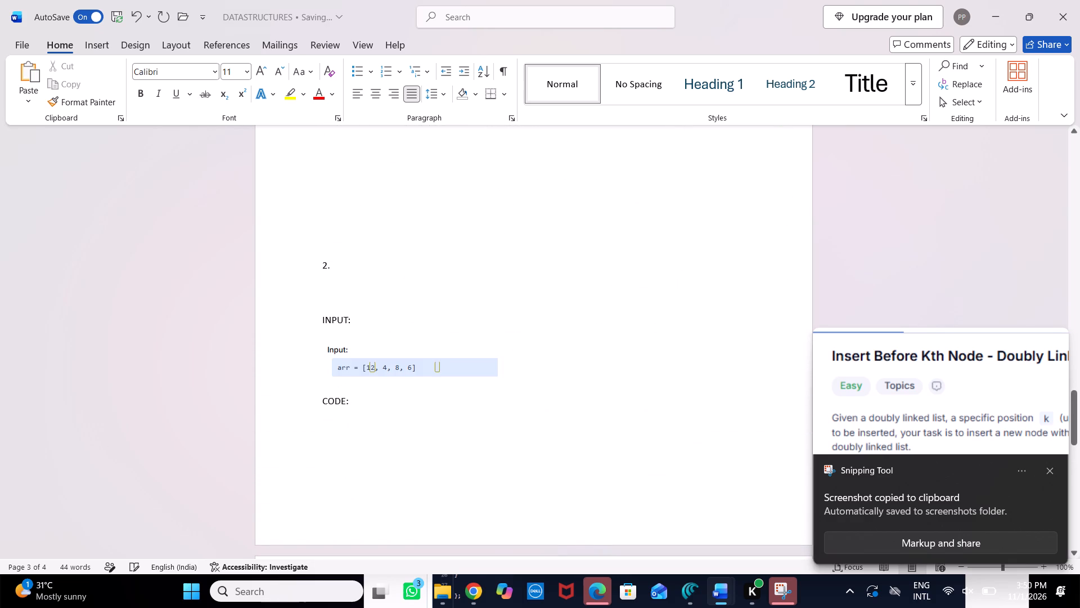
{"action": "key", "text": "ctrl+v"}
{"action": "scroll", "coordinate": [442, 302], "scroll_direction": "down", "scroll_amount": 1}
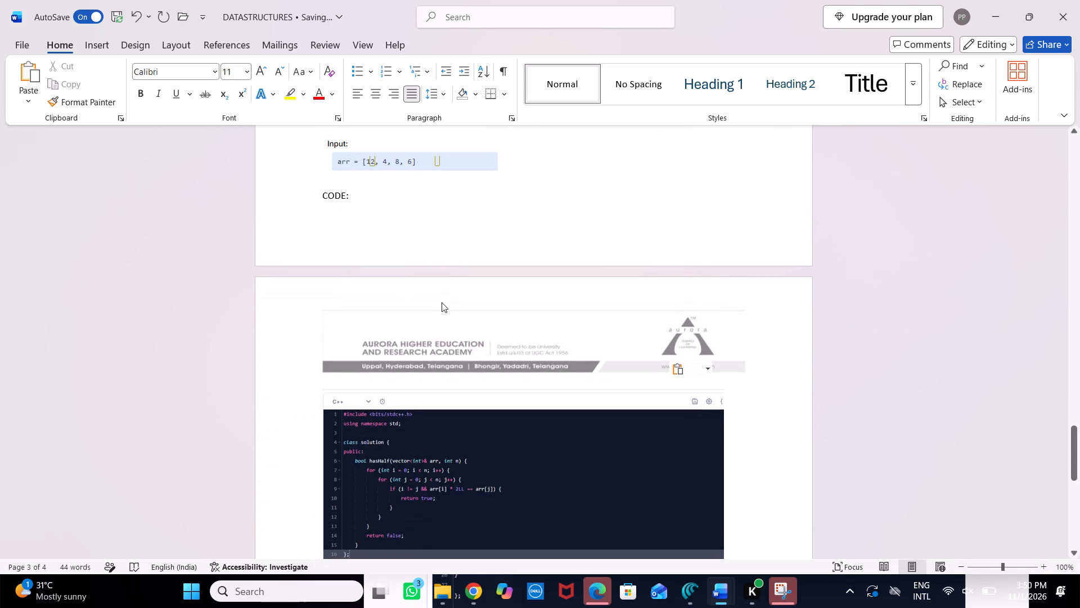
{"action": "left_click", "coordinate": [470, 587]}
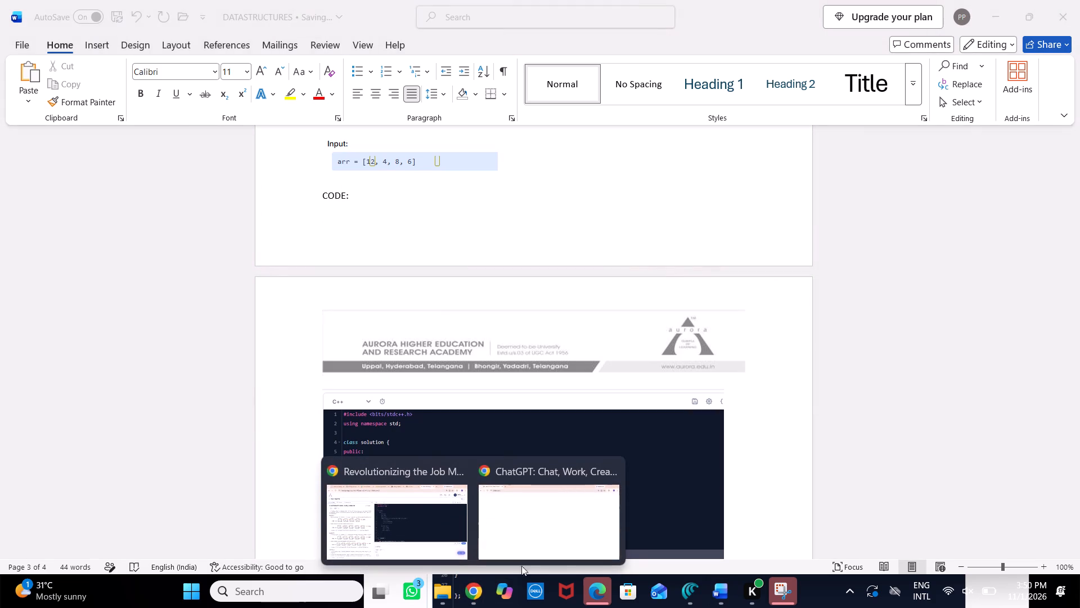
{"action": "left_click", "coordinate": [424, 523]}
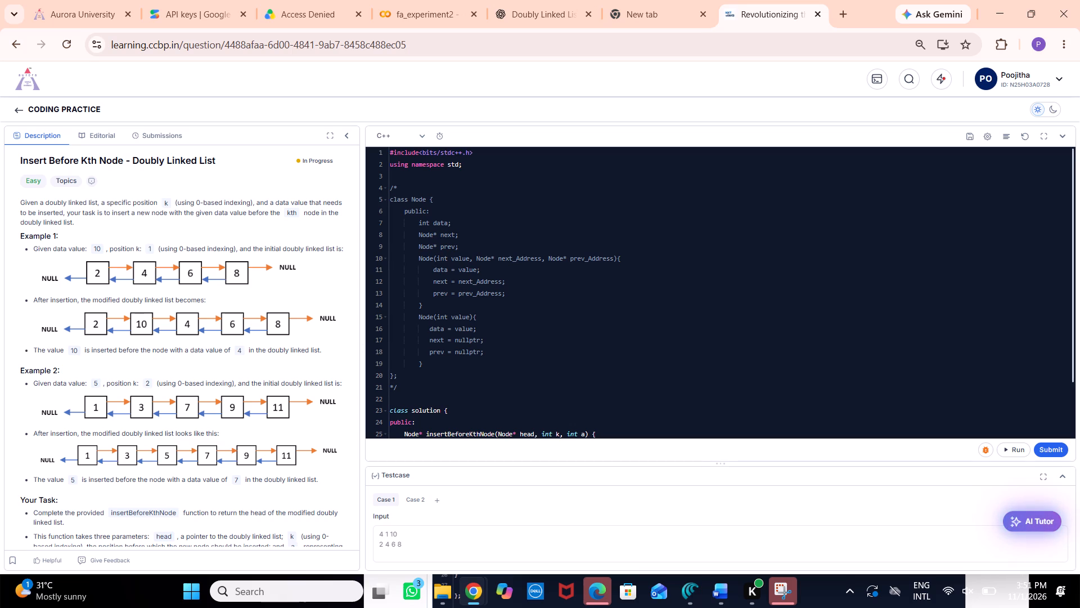
{"action": "key", "text": "Print"}
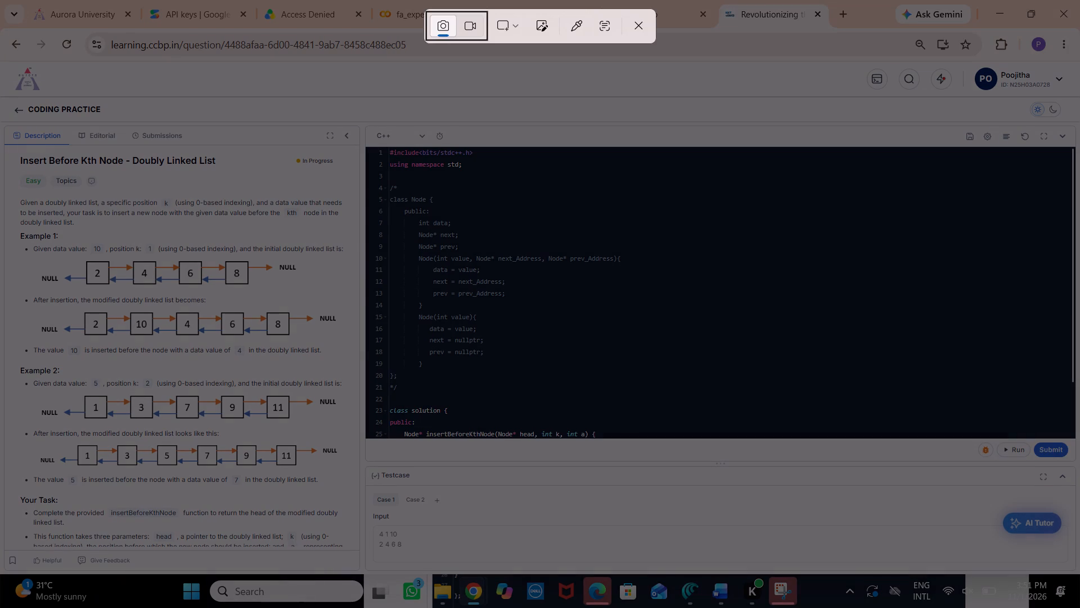
{"action": "left_click_drag", "start_coordinate": [11, 124], "coordinate": [710, 399]}
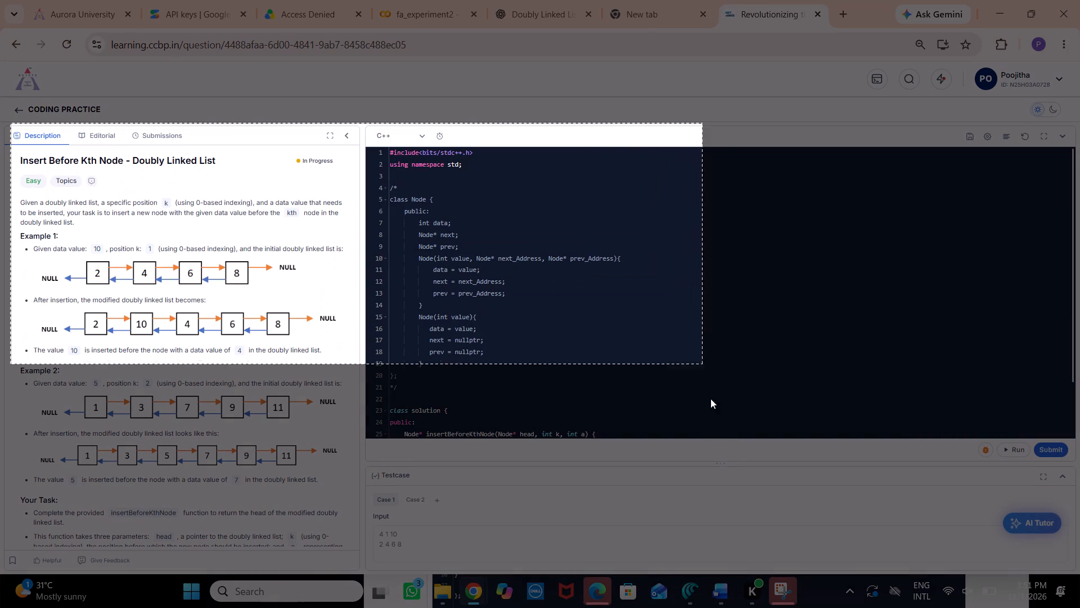
{"action": "left_click_drag", "start_coordinate": [710, 399], "coordinate": [750, 561]}
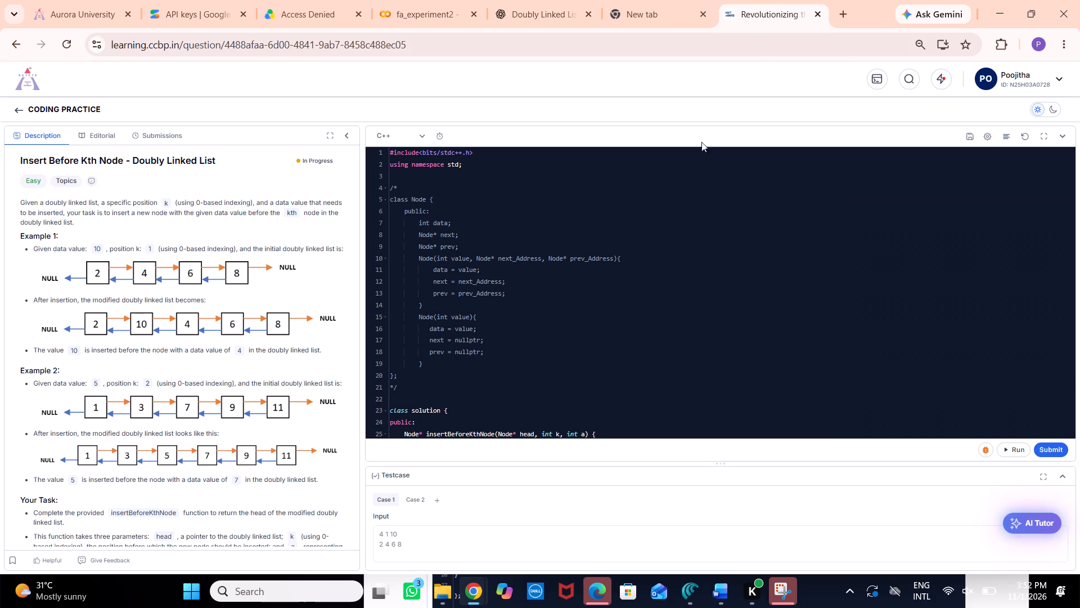
{"action": "scroll", "coordinate": [635, 197], "scroll_direction": "down", "scroll_amount": 3}
{"action": "left_click", "coordinate": [443, 387]}
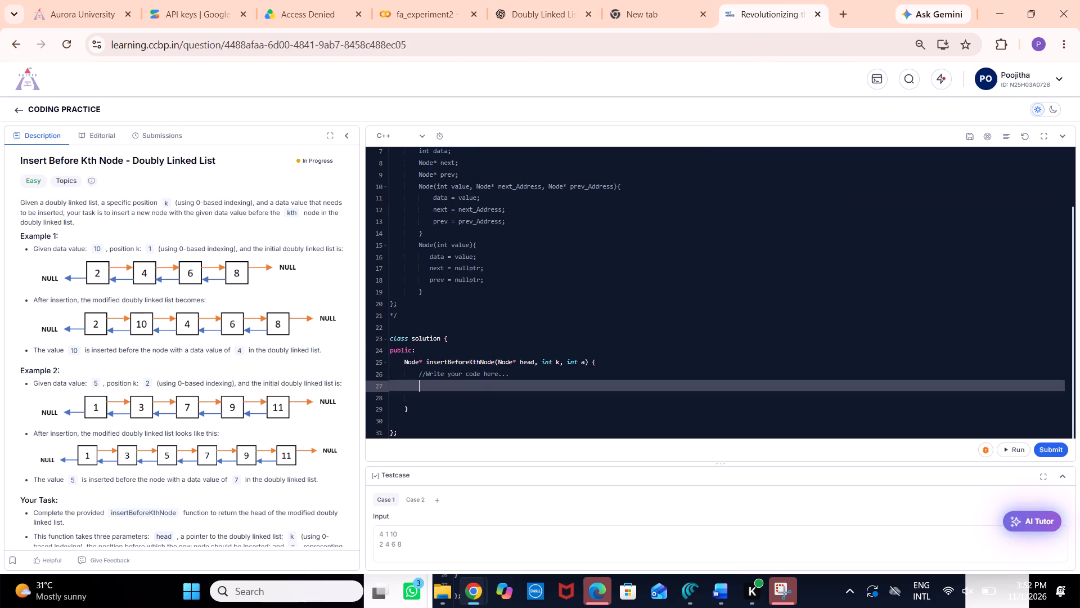
{"action": "key", "text": "ctrl+v"}
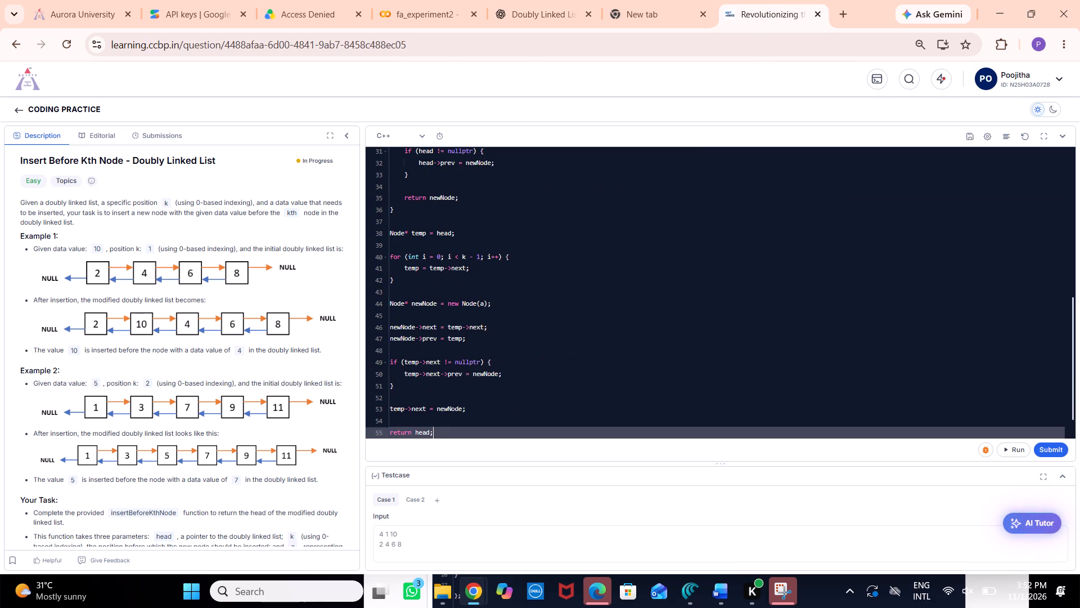
Review the pasted insertBeforeKthNode code and run it against the sample test cases.
{"action": "scroll", "coordinate": [443, 387], "scroll_direction": "up", "scroll_amount": 5}
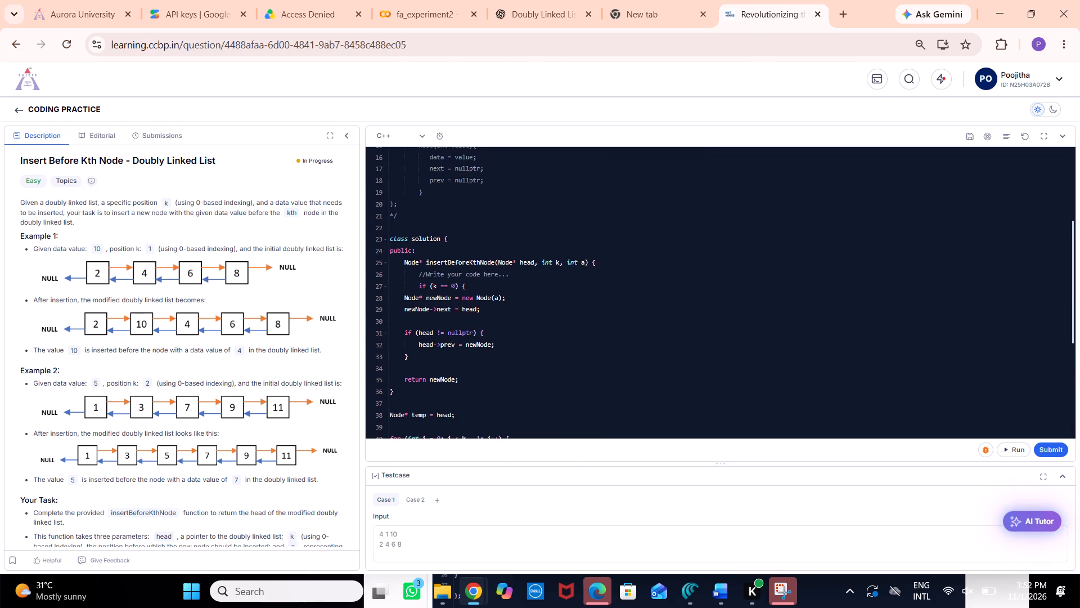
{"action": "scroll", "coordinate": [443, 387], "scroll_direction": "up", "scroll_amount": 6}
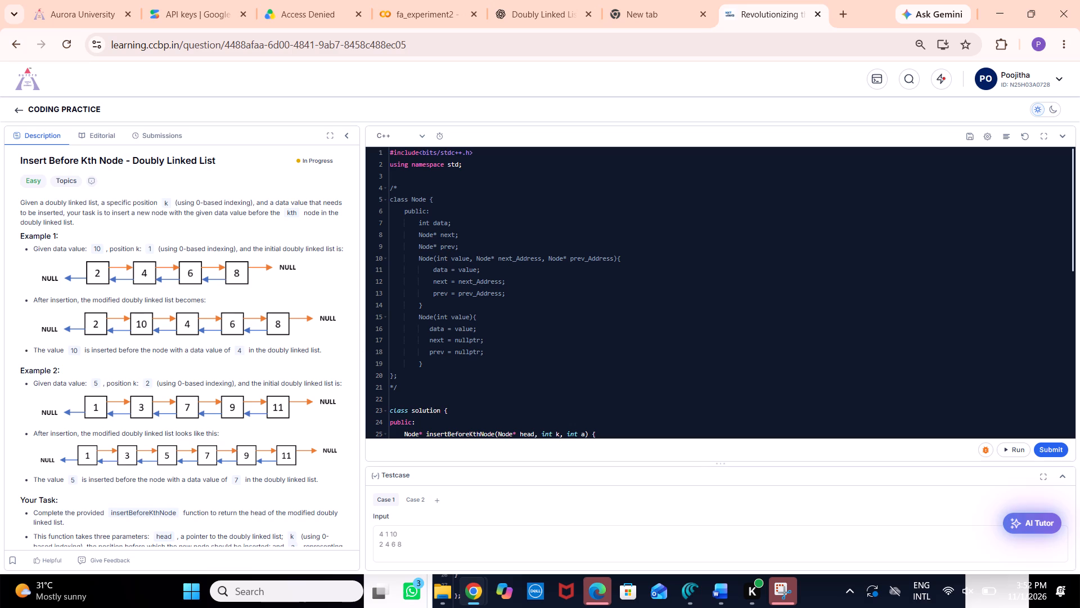
{"action": "left_click", "coordinate": [1016, 453]}
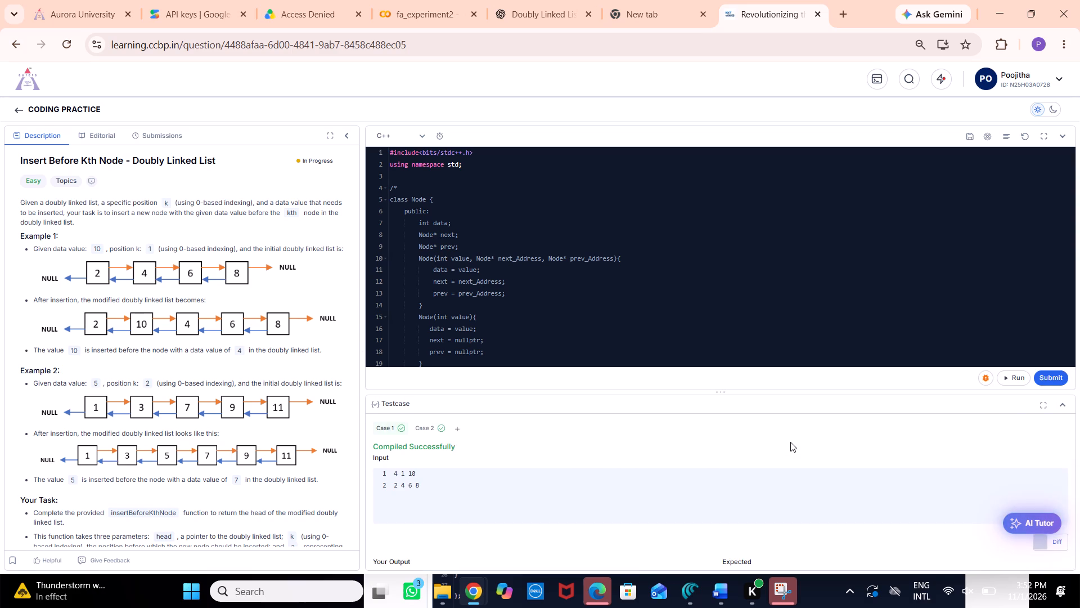
{"action": "scroll", "coordinate": [790, 442], "scroll_direction": "up", "scroll_amount": 1}
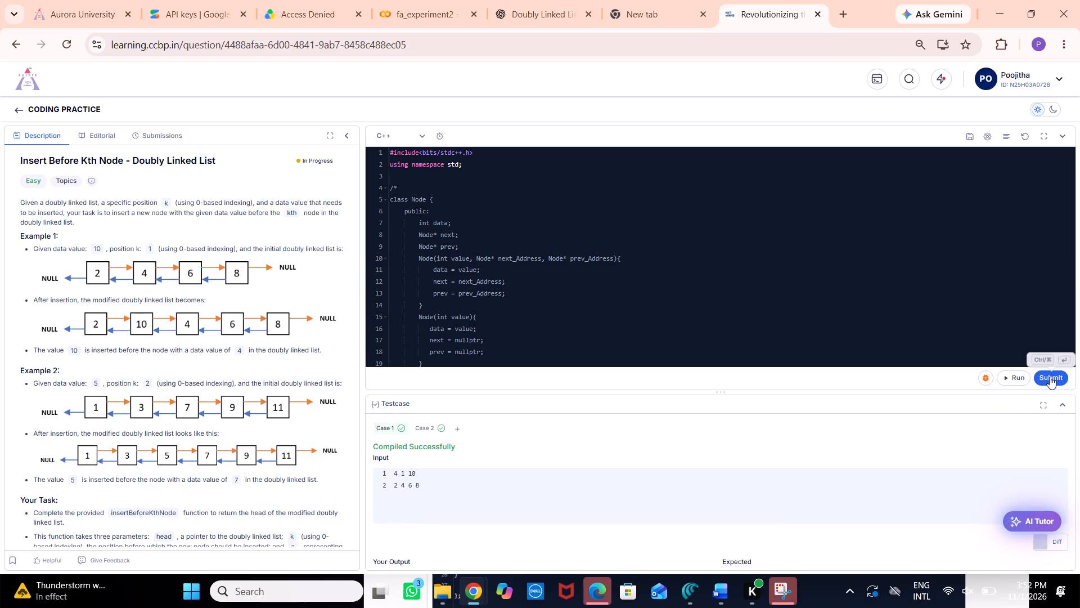
Submit the insertBeforeKthNode solution for grading and enlarge the code editor area.
{"action": "left_click", "coordinate": [1050, 377]}
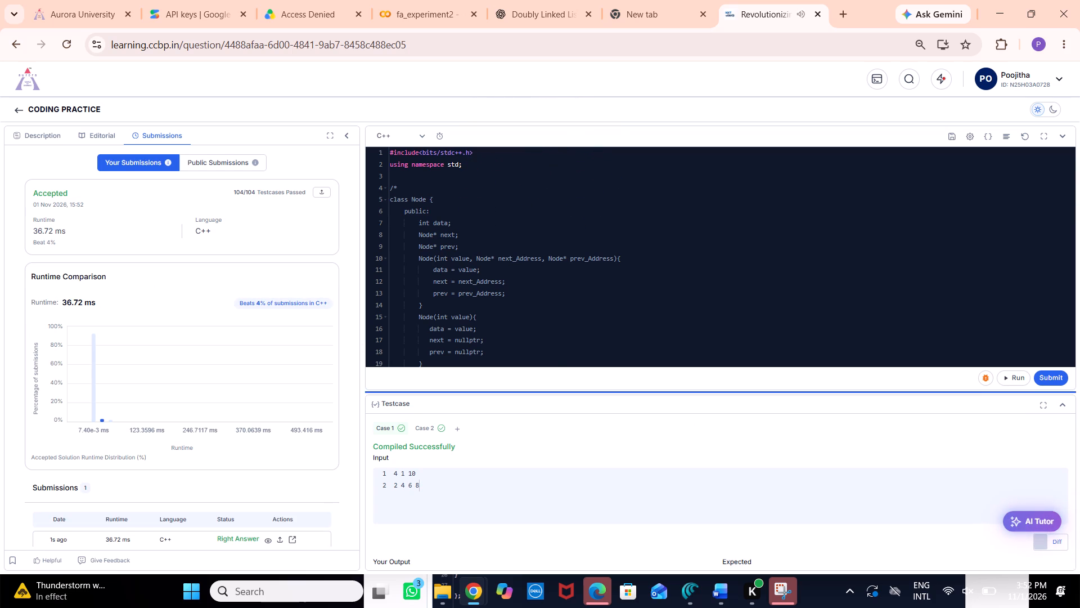
{"action": "left_click_drag", "start_coordinate": [542, 391], "coordinate": [548, 390]}
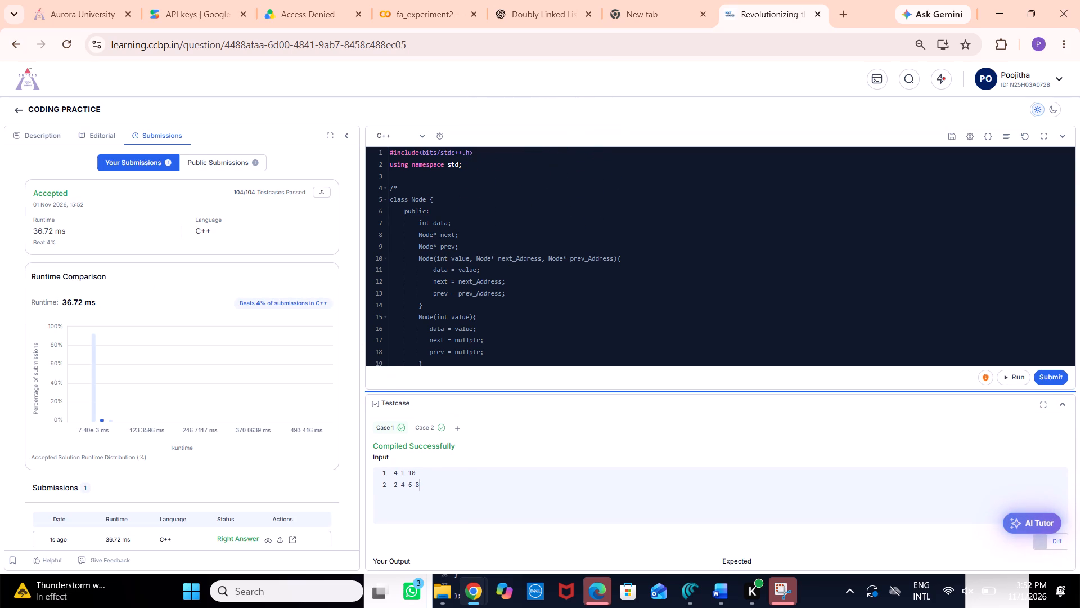
{"action": "left_click_drag", "start_coordinate": [548, 390], "coordinate": [546, 466]}
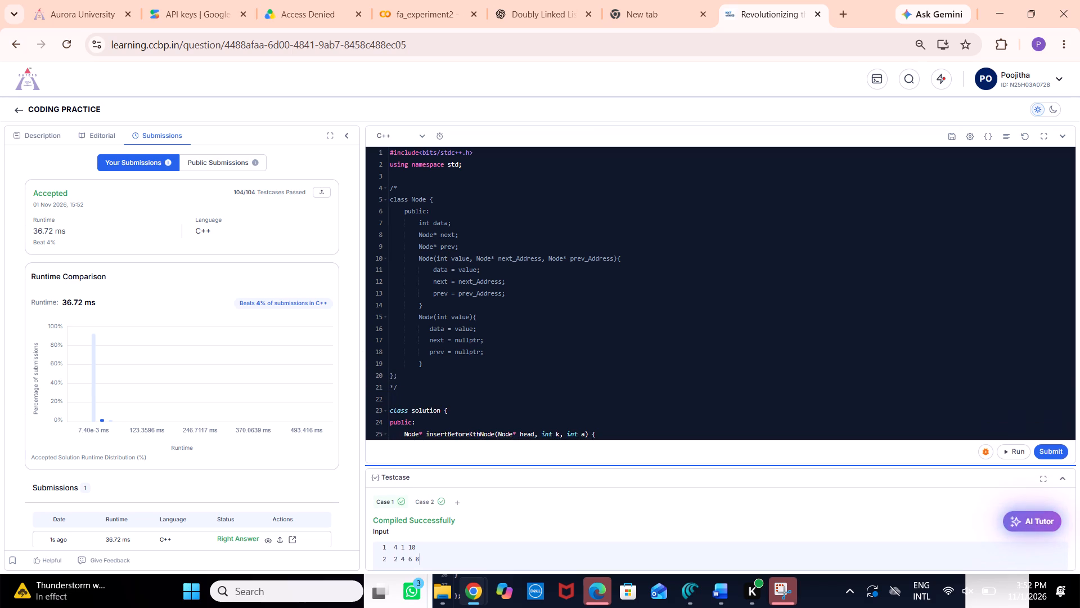
Return to the Coding Practice question list and reopen the Insert Before Kth Node - Doubly Linked List problem.
{"action": "left_click", "coordinate": [13, 110]}
{"action": "left_click", "coordinate": [19, 110]}
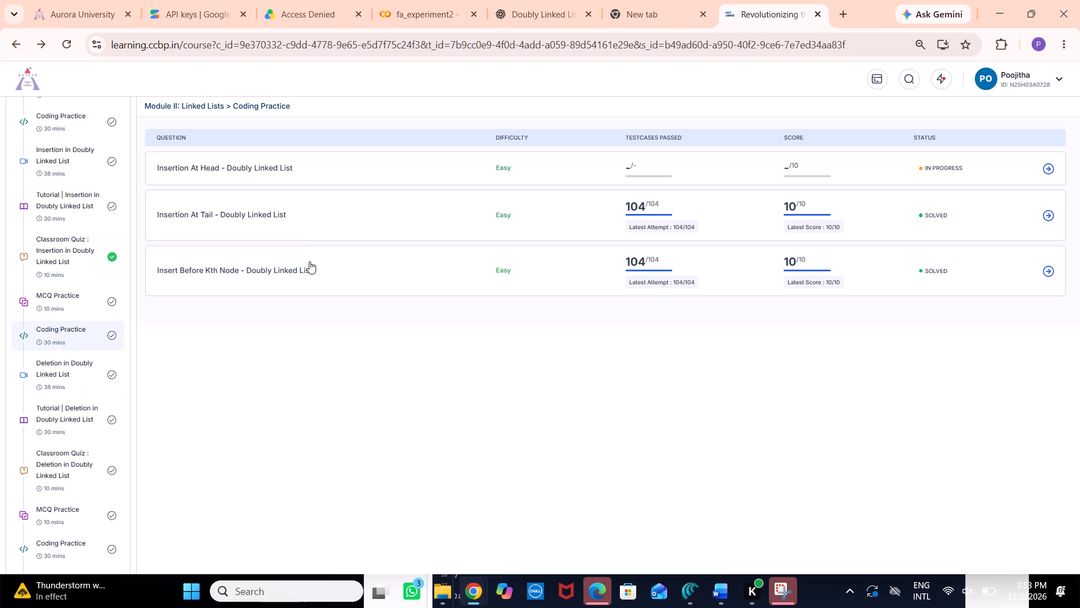
{"action": "left_click", "coordinate": [308, 261]}
{"action": "double_click", "coordinate": [308, 261]}
{"action": "left_click", "coordinate": [308, 261]}
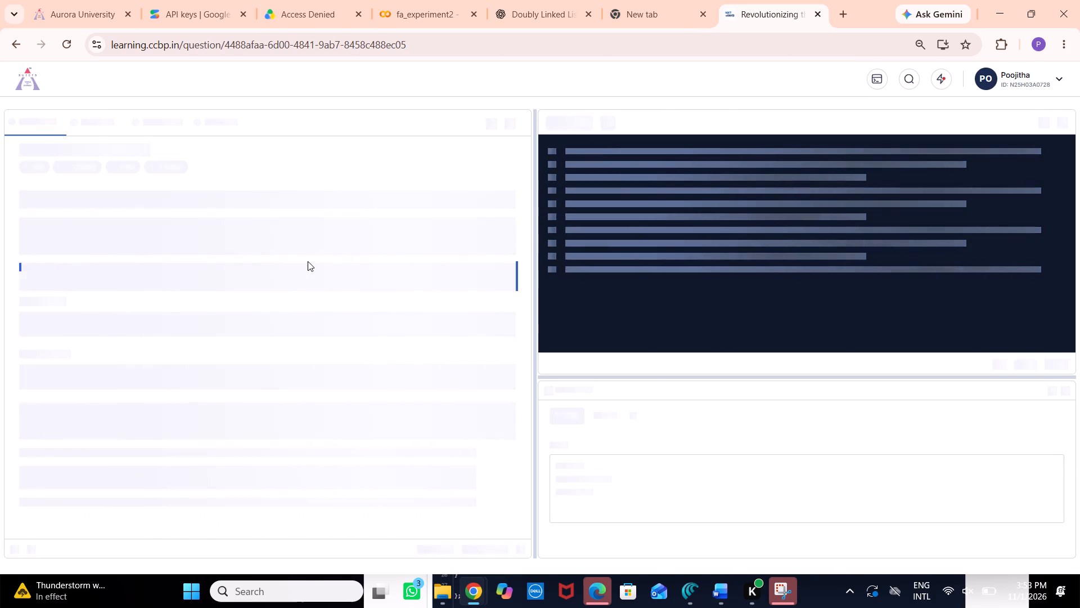
{"action": "left_click", "coordinate": [308, 261]}
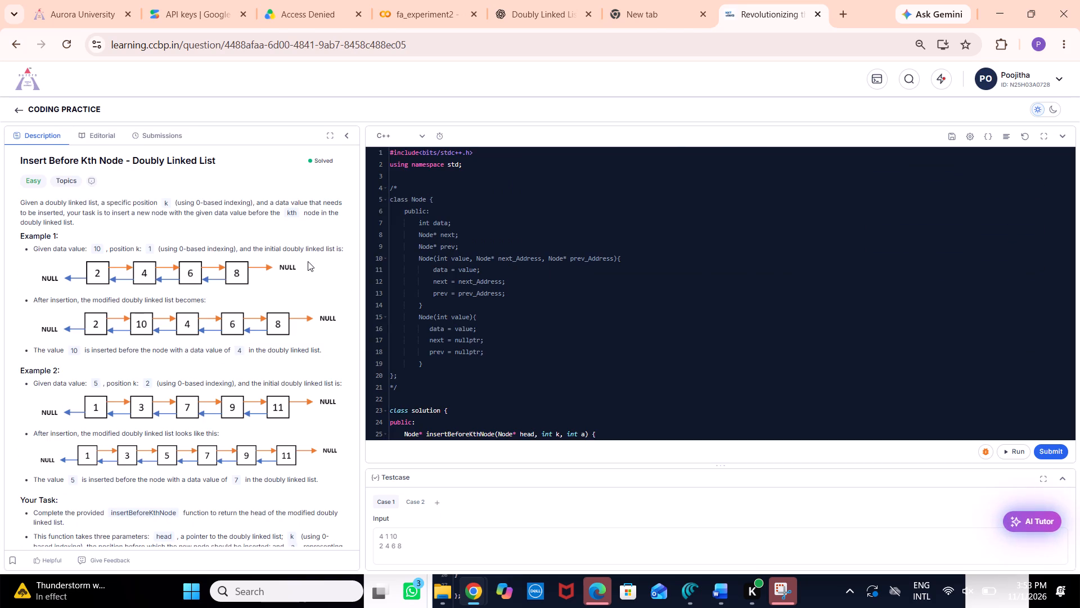
{"action": "left_click", "coordinate": [400, 204]}
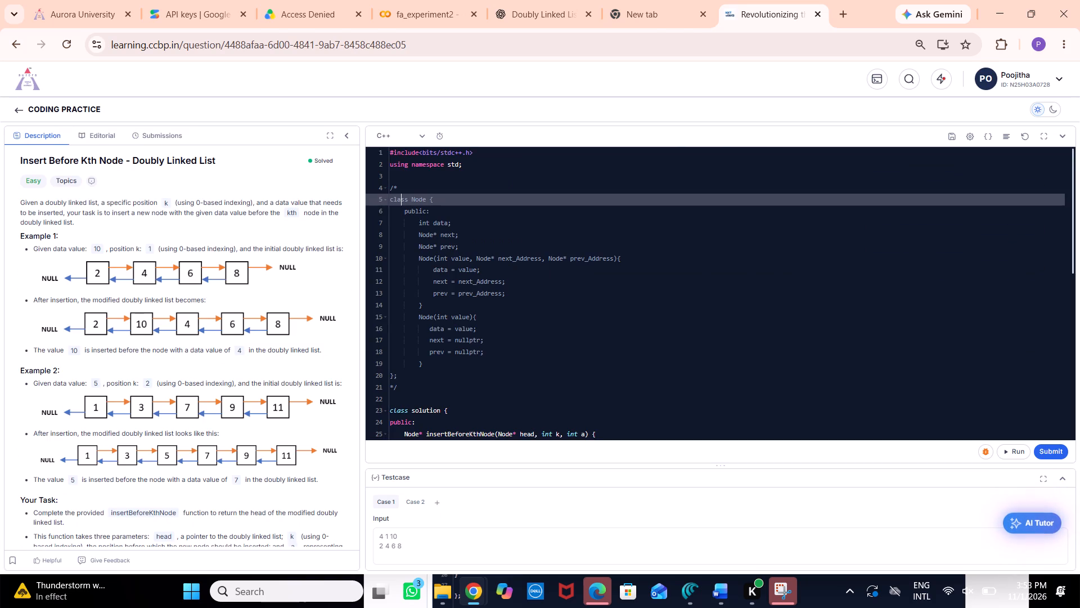
Switch to the DATASTRUCTURES document in Word and delete the old array picture under item 2's INPUT heading.
{"action": "left_click", "coordinate": [723, 585]}
{"action": "left_click", "coordinate": [888, 544]}
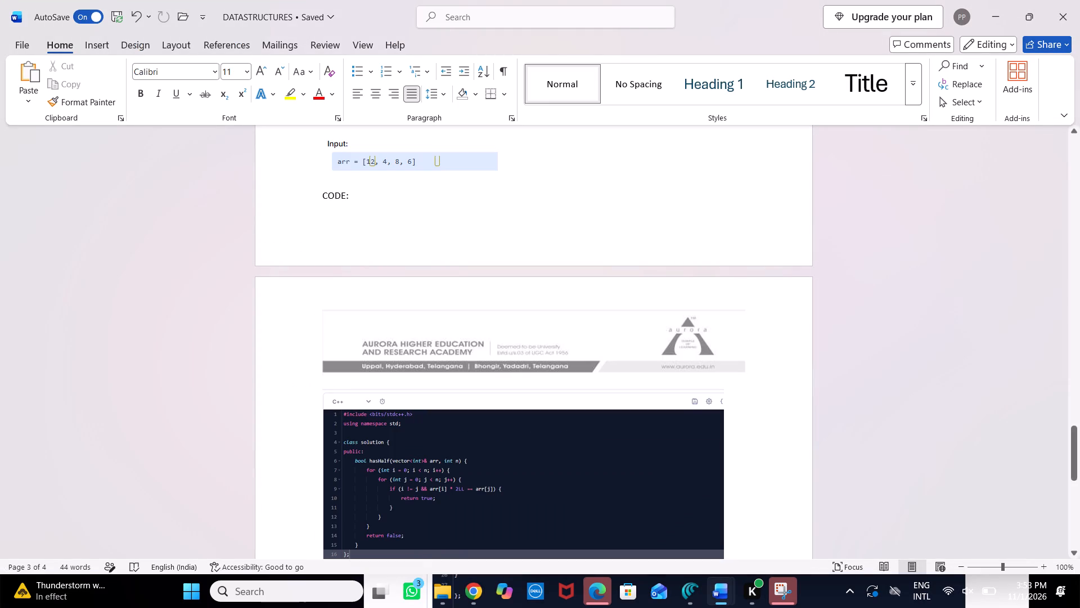
{"action": "scroll", "coordinate": [596, 468], "scroll_direction": "down", "scroll_amount": 3}
{"action": "scroll", "coordinate": [596, 468], "scroll_direction": "up", "scroll_amount": 4}
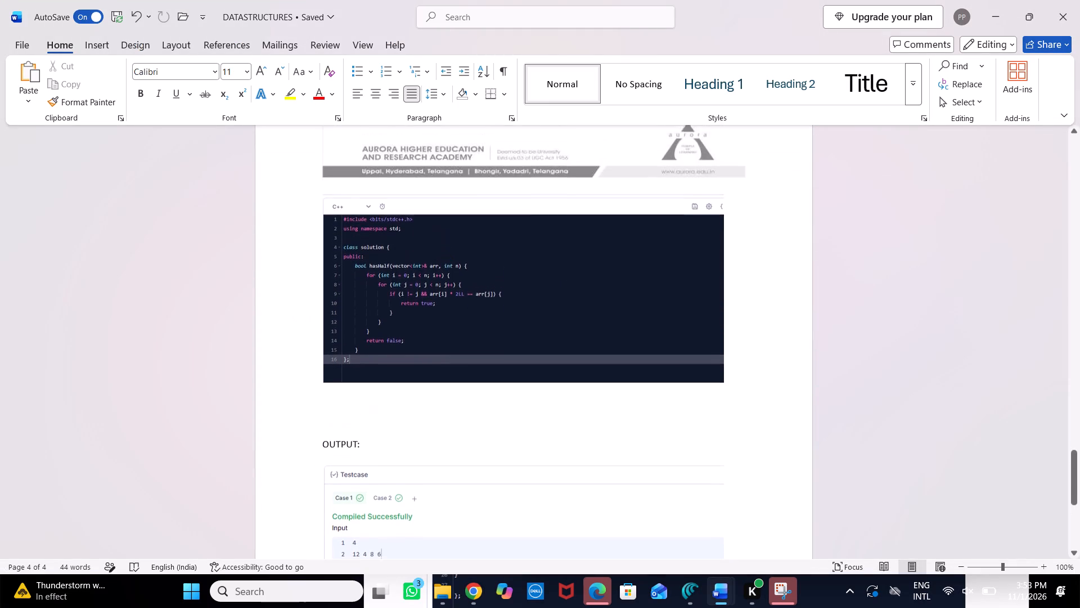
{"action": "scroll", "coordinate": [596, 468], "scroll_direction": "up", "scroll_amount": 10}
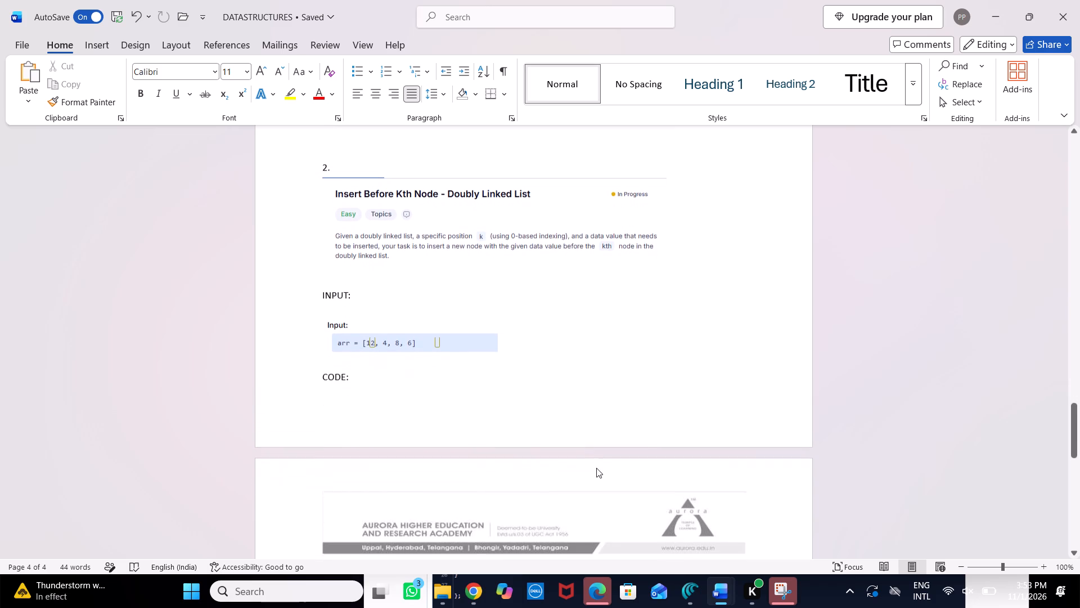
{"action": "left_click", "coordinate": [452, 339]}
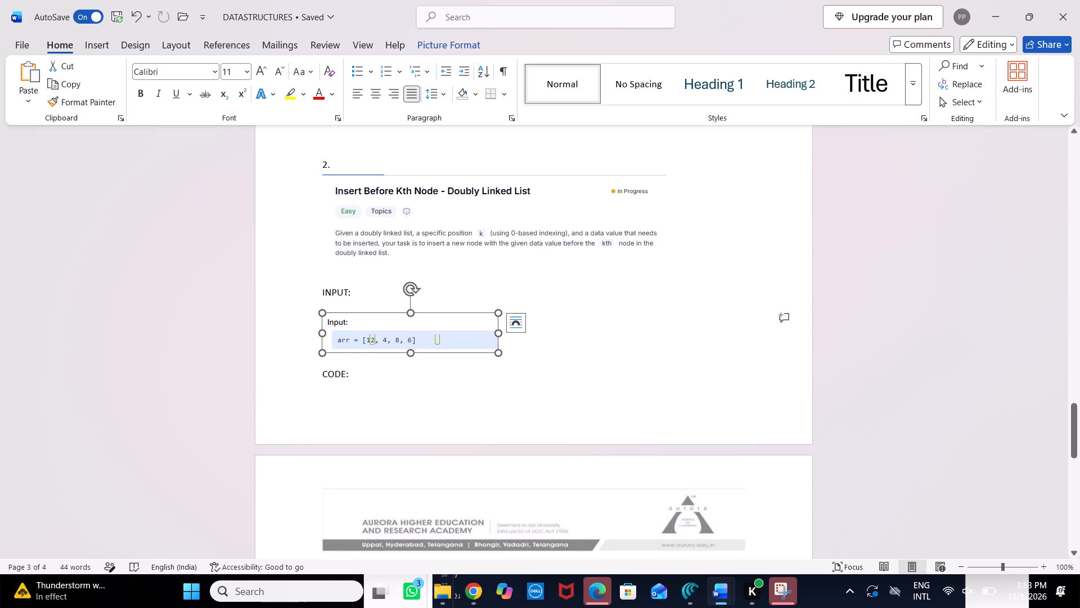
{"action": "key", "text": "BackSpace"}
Switch to the coding practice page in Chrome, run the code, and capture a snip of the Case 1 input.
{"action": "left_click", "coordinate": [467, 607]}
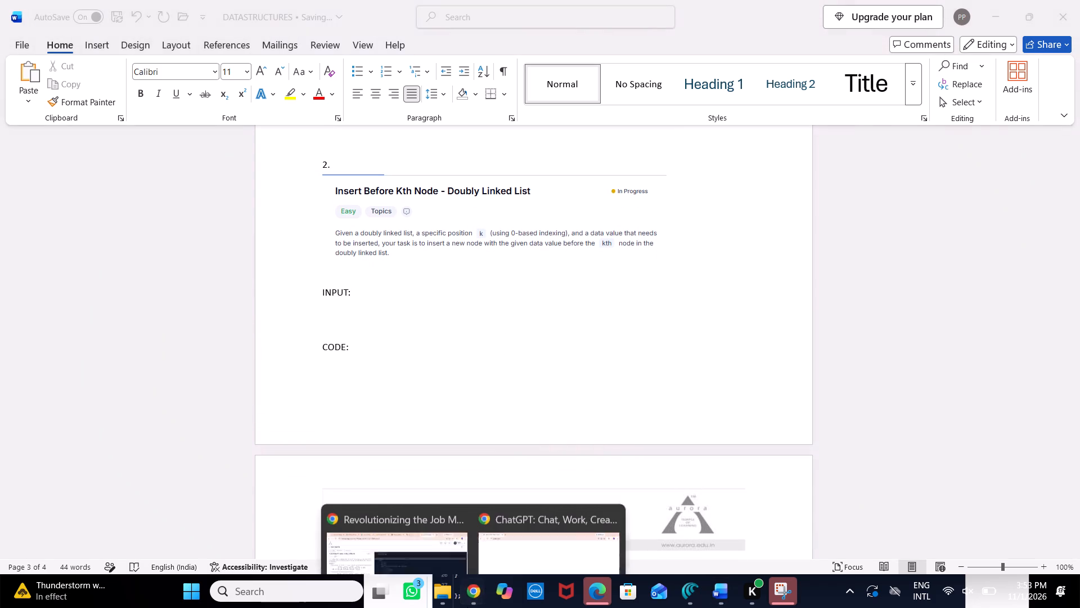
{"action": "left_click", "coordinate": [363, 512]}
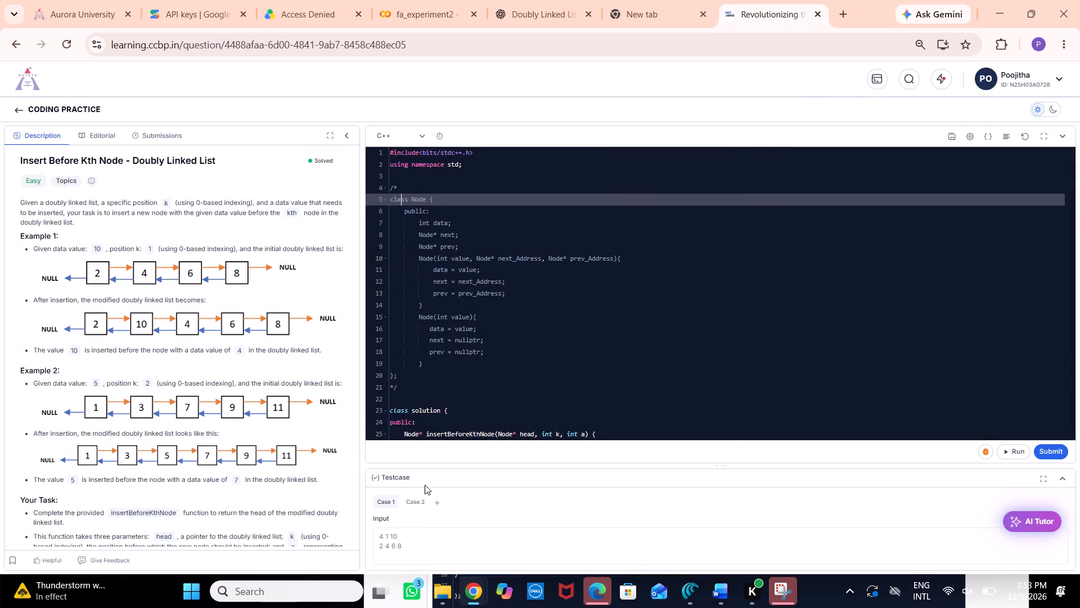
{"action": "left_click_drag", "start_coordinate": [456, 468], "coordinate": [481, 349]}
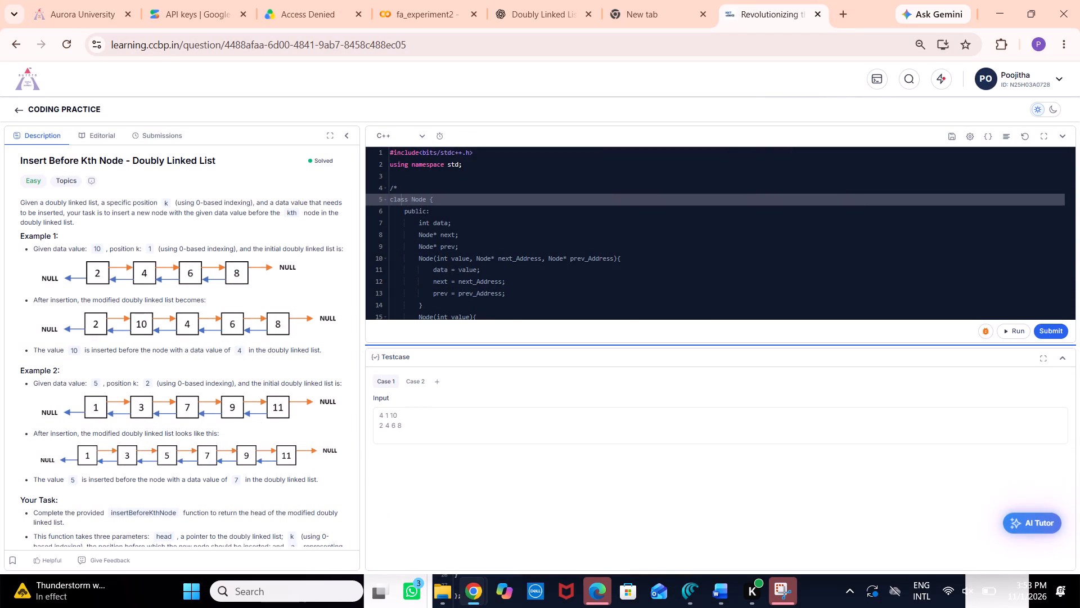
{"action": "left_click_drag", "start_coordinate": [481, 349], "coordinate": [496, 265]}
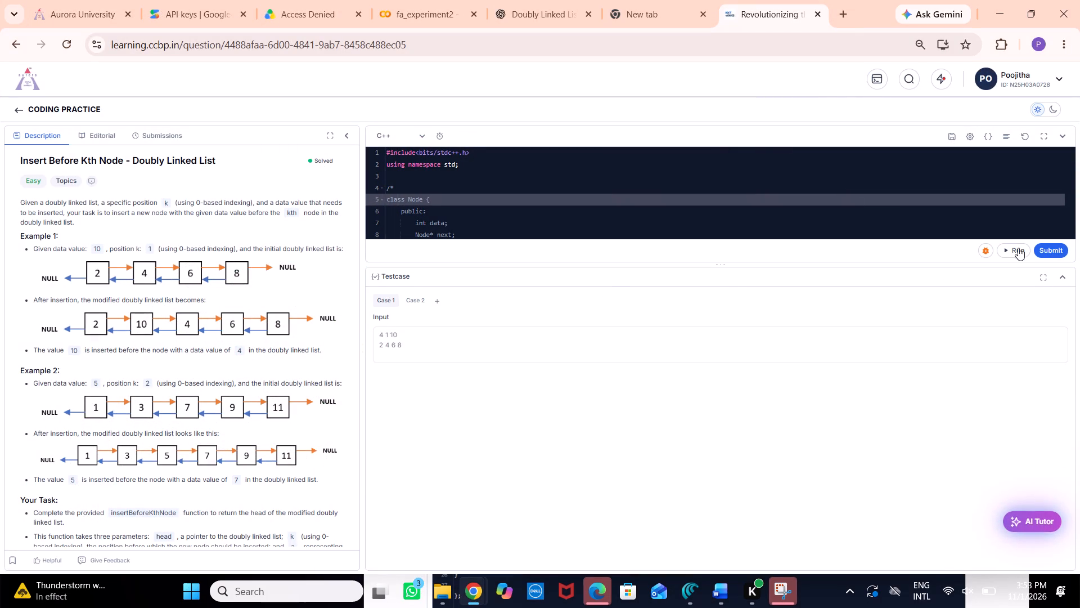
{"action": "left_click", "coordinate": [1012, 250]}
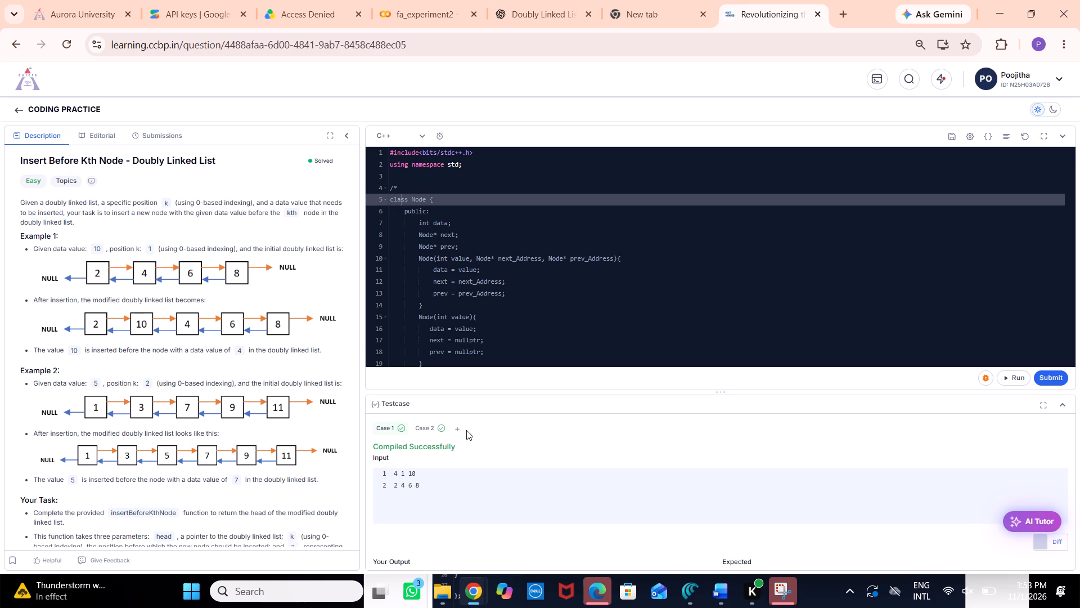
{"action": "key", "text": "Print"}
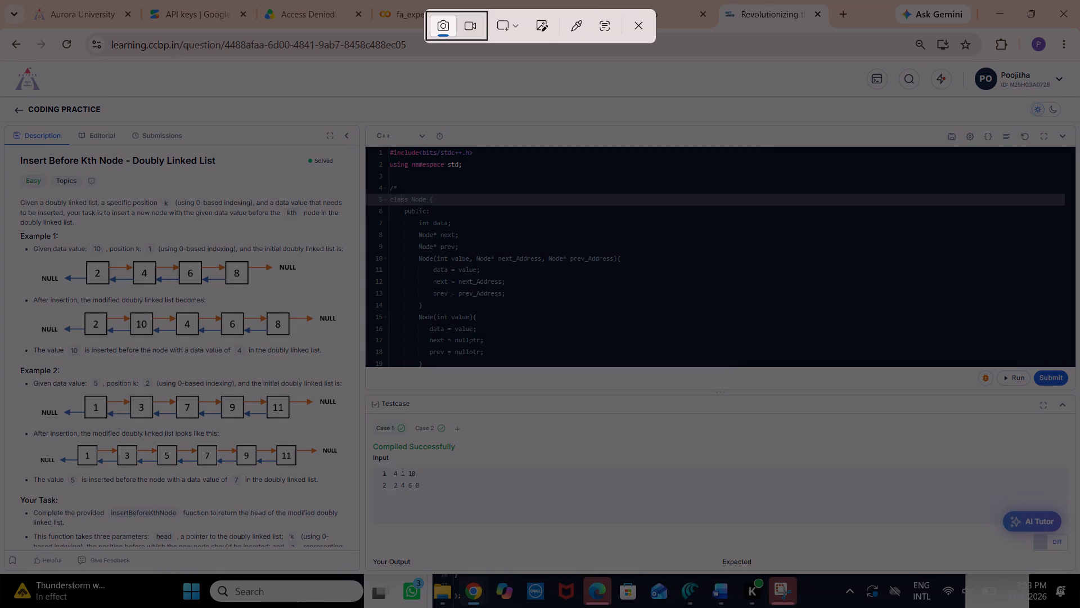
{"action": "left_click_drag", "start_coordinate": [370, 450], "coordinate": [682, 534]}
Switch to the DATASTRUCTURES document in Word and paste the input snip under item 2's INPUT heading.
{"action": "left_click", "coordinate": [723, 589]}
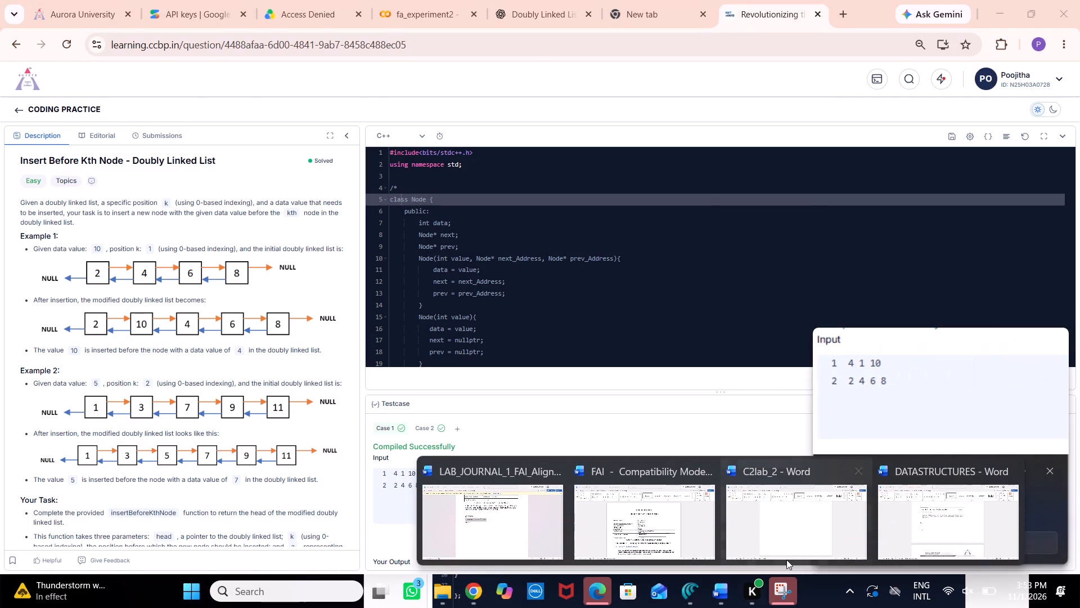
{"action": "left_click", "coordinate": [946, 524]}
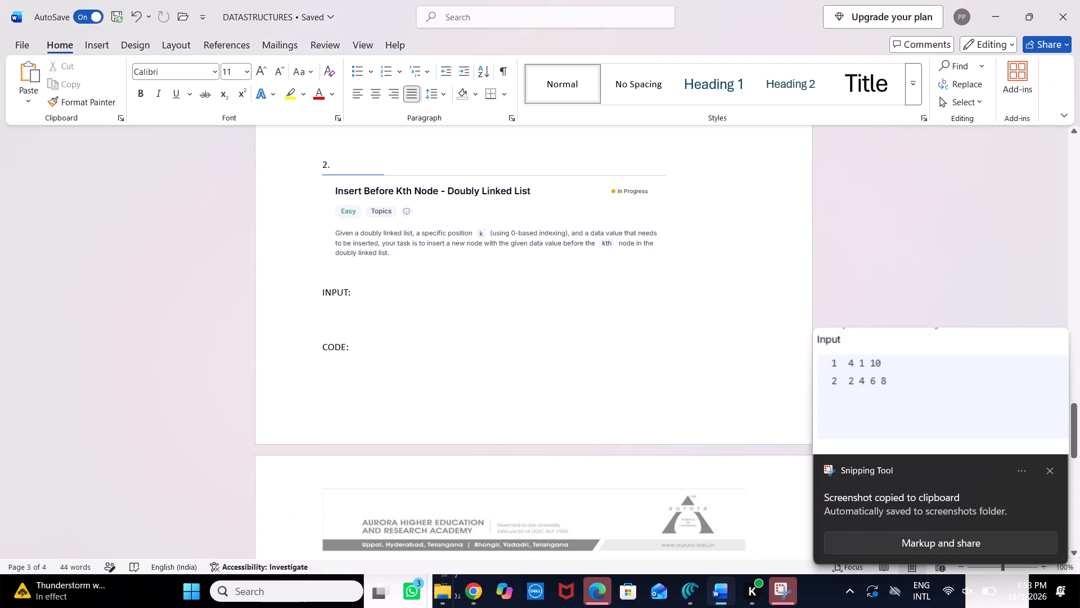
{"action": "key", "text": "ctrl+v"}
Delete the old hasHalf code picture under item 2's CODE heading.
{"action": "scroll", "coordinate": [329, 282], "scroll_direction": "down", "scroll_amount": 3}
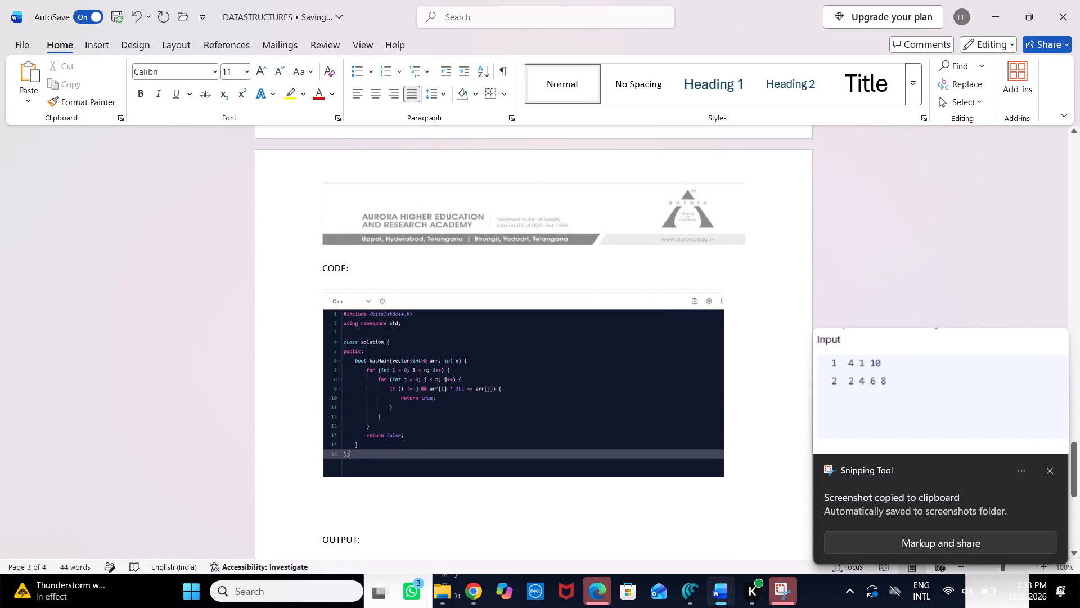
{"action": "left_click", "coordinate": [411, 360]}
{"action": "key", "text": "BackSpace"}
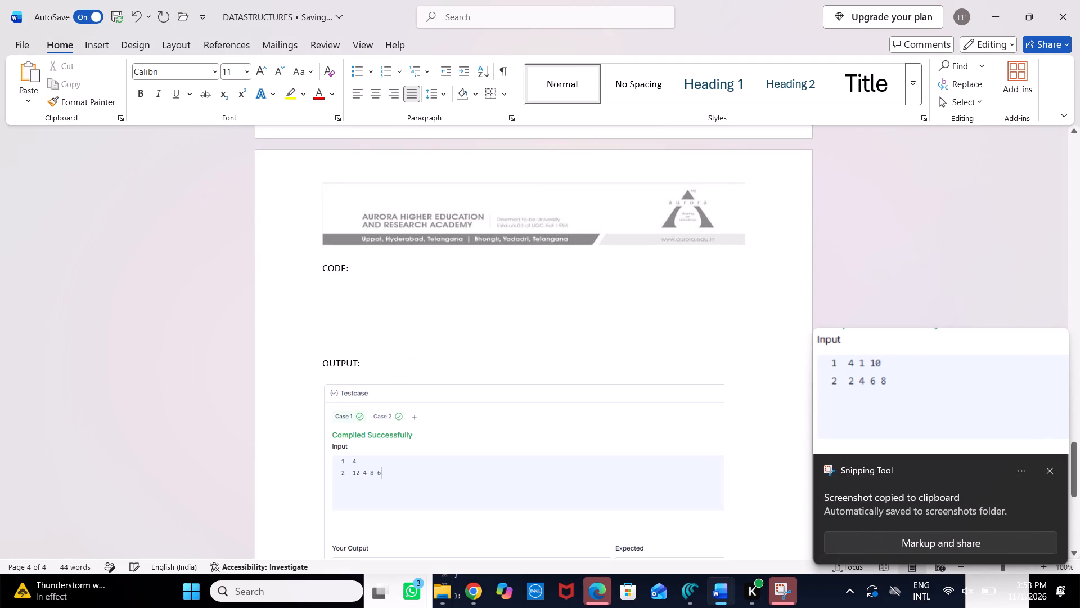
Switch to the coding practice page in Chrome, fold the commented Node class, and capture a snip of the entire solution code.
{"action": "left_click", "coordinate": [462, 594]}
{"action": "left_click", "coordinate": [389, 520]}
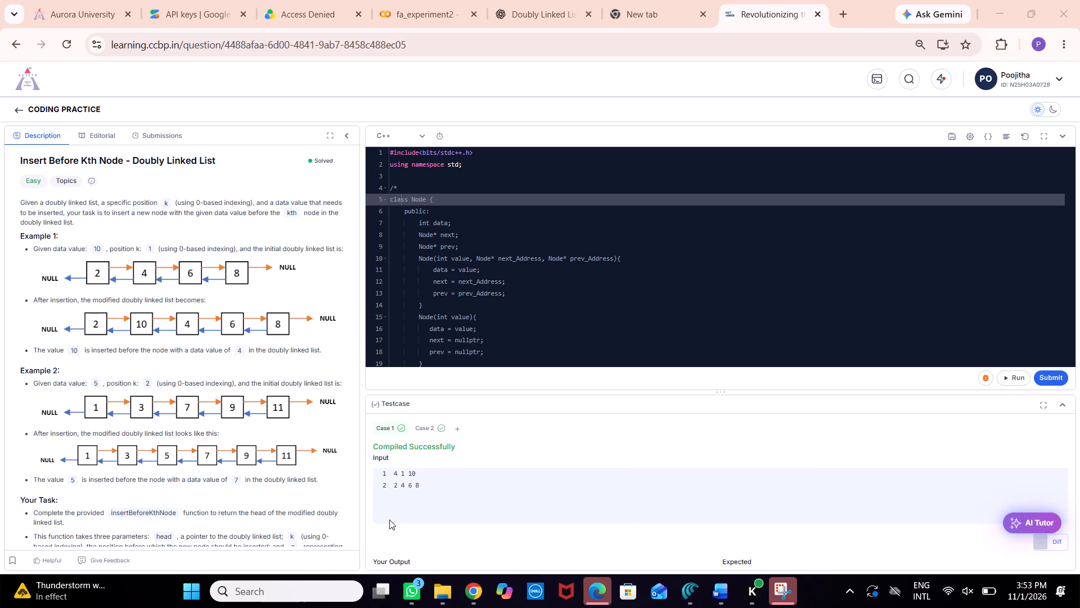
{"action": "left_click_drag", "start_coordinate": [469, 389], "coordinate": [480, 533]}
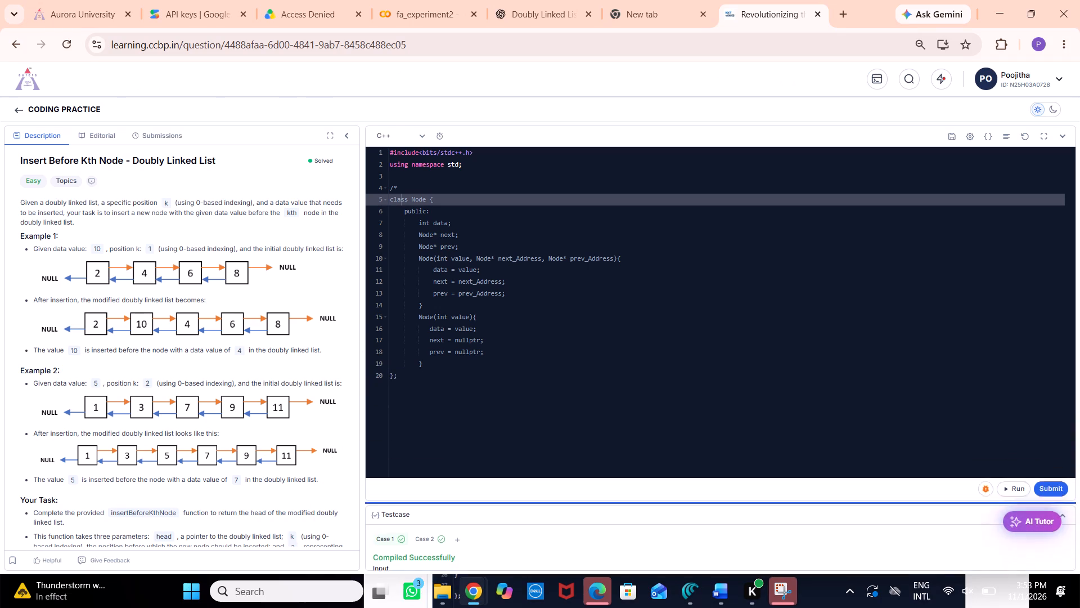
{"action": "left_click_drag", "start_coordinate": [480, 533], "coordinate": [476, 579]}
{"action": "left_click_drag", "start_coordinate": [389, 188], "coordinate": [391, 188]}
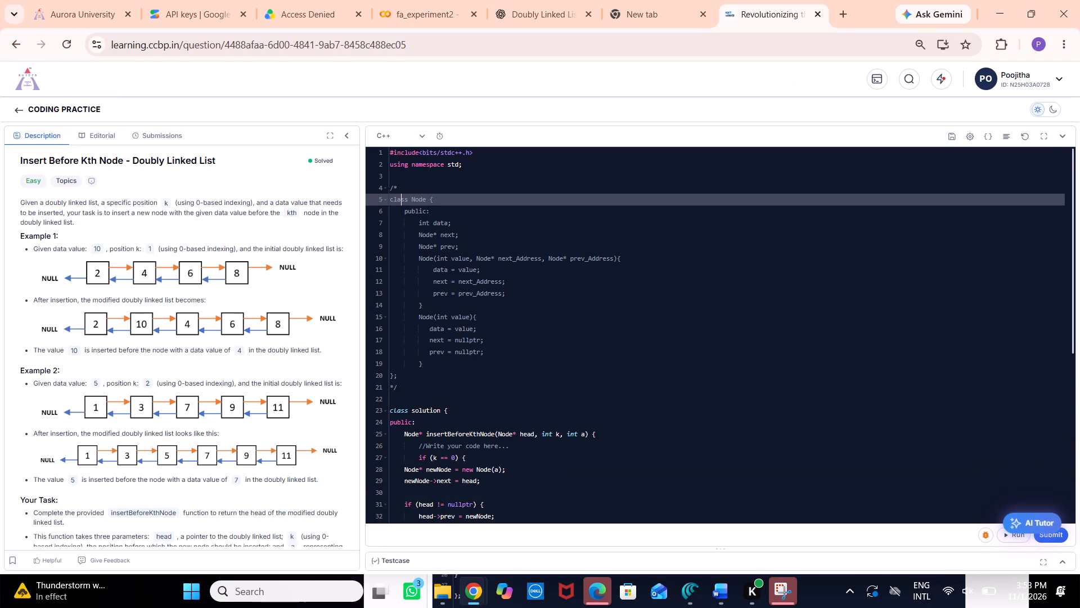
{"action": "left_click_drag", "start_coordinate": [391, 188], "coordinate": [388, 182]}
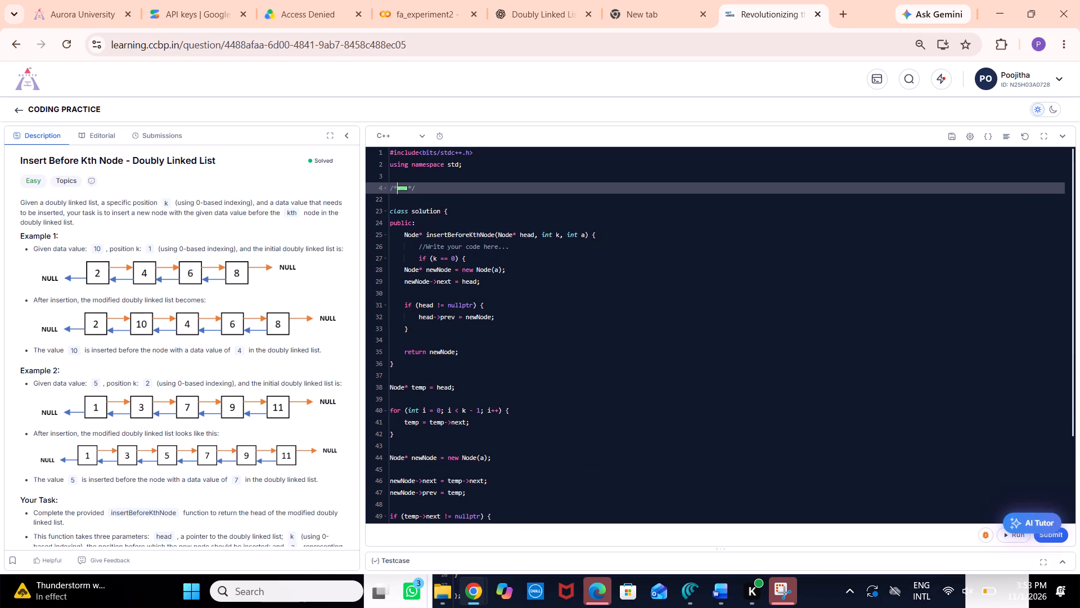
{"action": "key", "text": "ctrl+minus"}
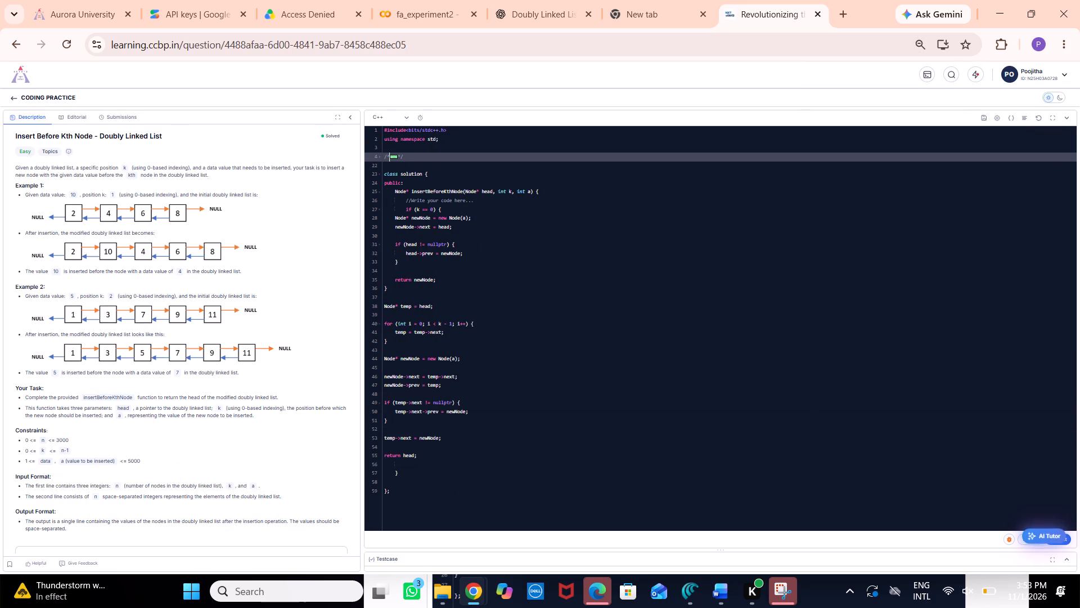
{"action": "key", "text": "Print"}
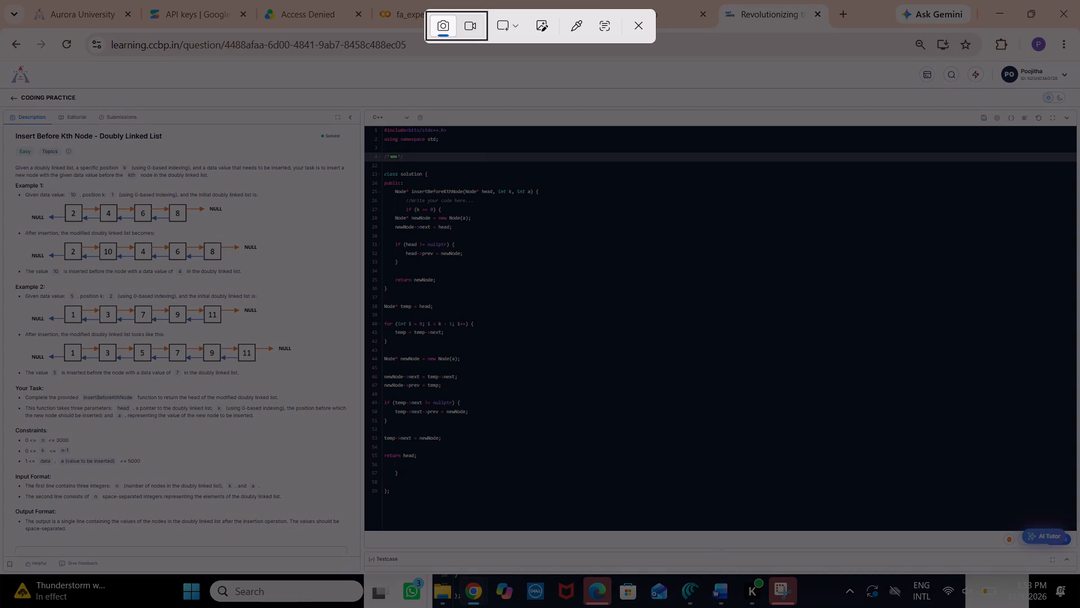
{"action": "left_click_drag", "start_coordinate": [360, 123], "coordinate": [962, 517]}
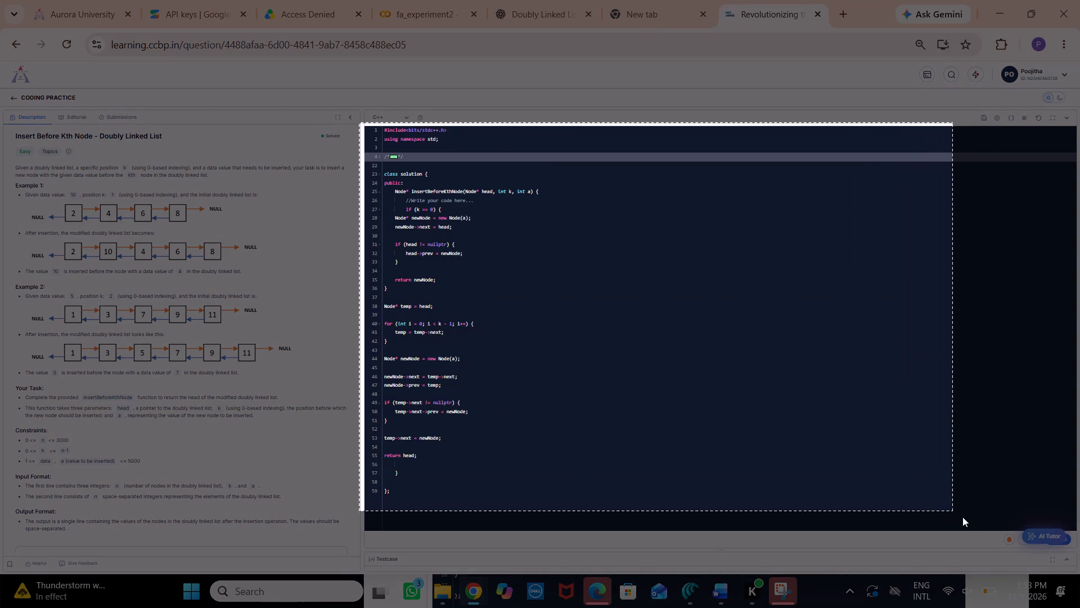
{"action": "left_click_drag", "start_coordinate": [962, 517], "coordinate": [1032, 525]}
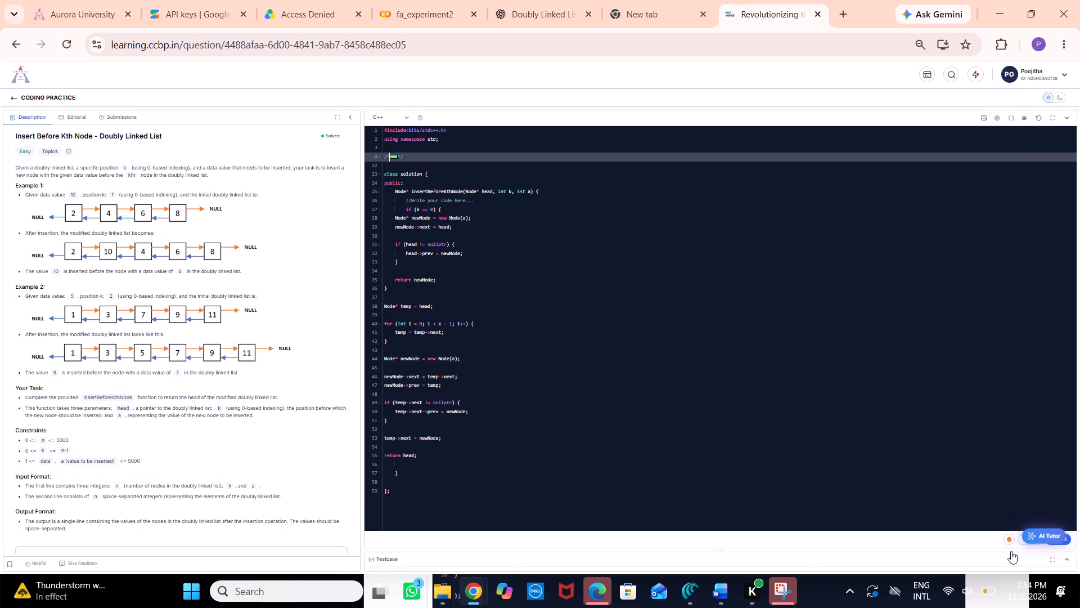
Switch to the DATASTRUCTURES document in Word and paste the code snip under item 2's CODE heading.
{"action": "left_click", "coordinate": [715, 596]}
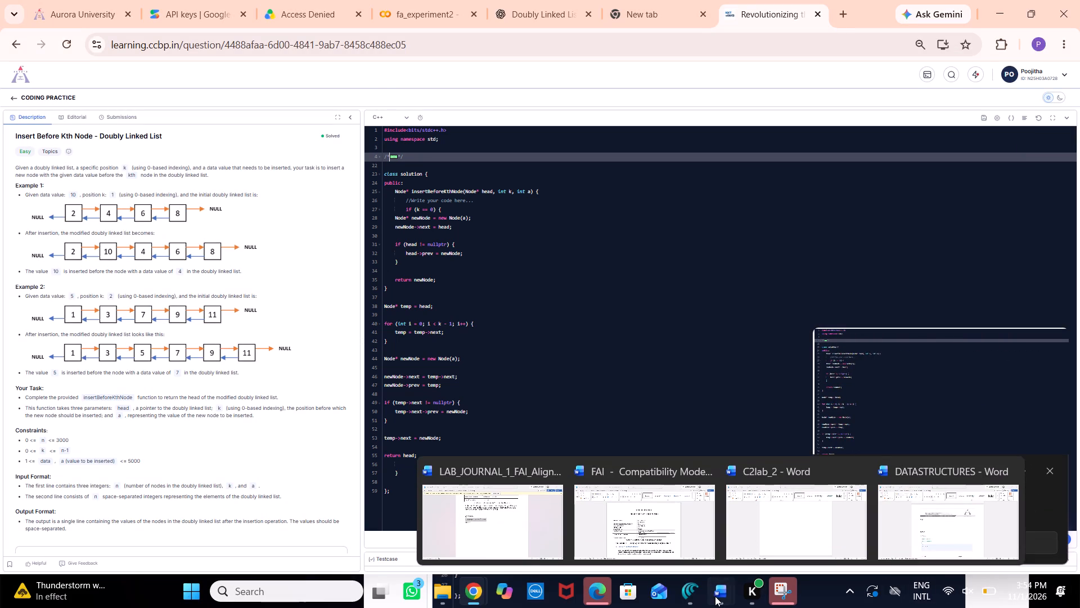
{"action": "left_click", "coordinate": [942, 528]}
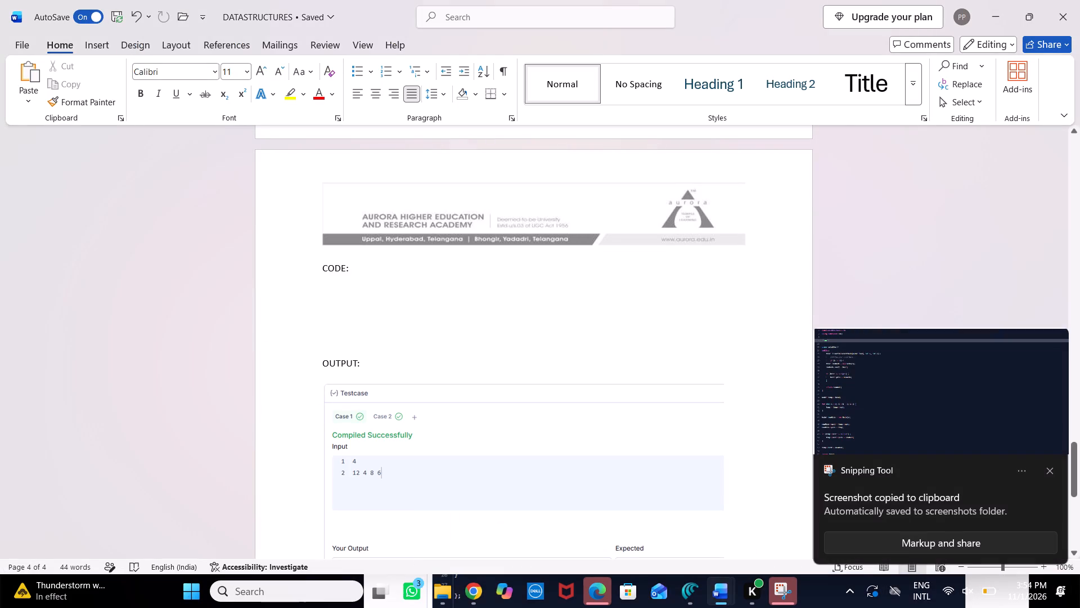
{"action": "key", "text": "ctrl+v"}
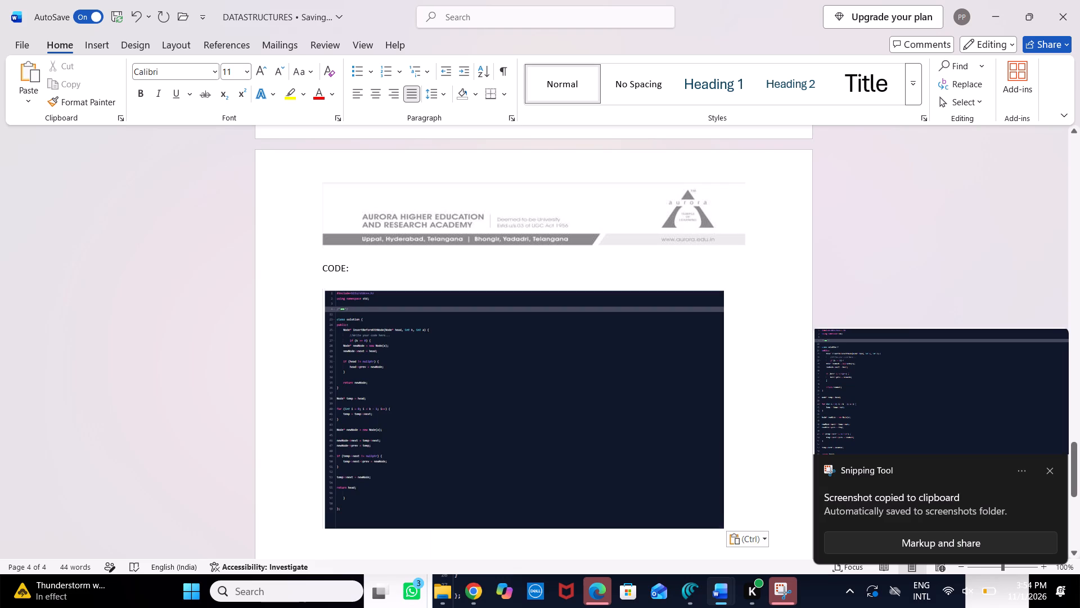
Delete the old test case picture under item 2's OUTPUT heading.
{"action": "scroll", "coordinate": [542, 436], "scroll_direction": "down", "scroll_amount": 3}
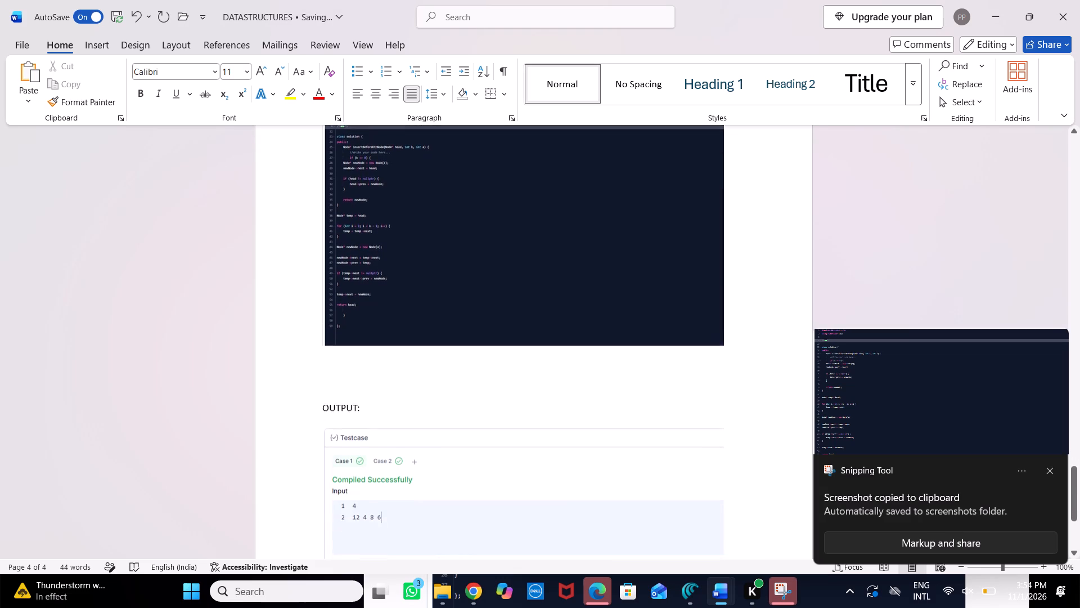
{"action": "scroll", "coordinate": [542, 436], "scroll_direction": "down", "scroll_amount": 1}
{"action": "left_click", "coordinate": [542, 436]}
{"action": "key", "text": "BackSpace"}
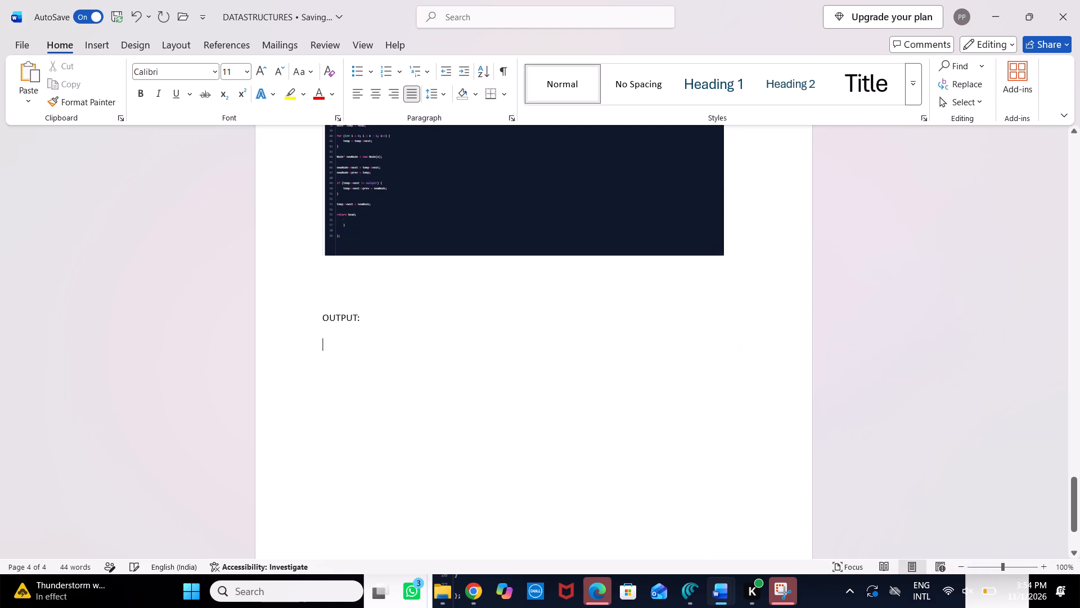
Switch to the coding practice page in Chrome, expand the test case area, zoom to 67%, and capture a snip of the Case 1 results.
{"action": "left_click", "coordinate": [469, 587]}
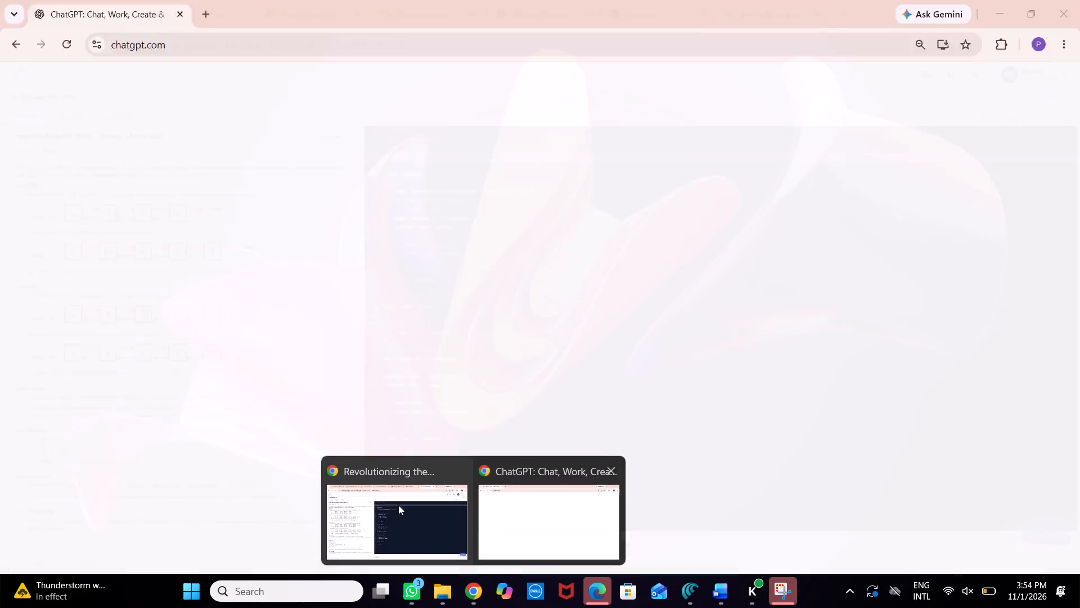
{"action": "left_click", "coordinate": [375, 506]}
{"action": "left_click_drag", "start_coordinate": [435, 548], "coordinate": [550, 252]}
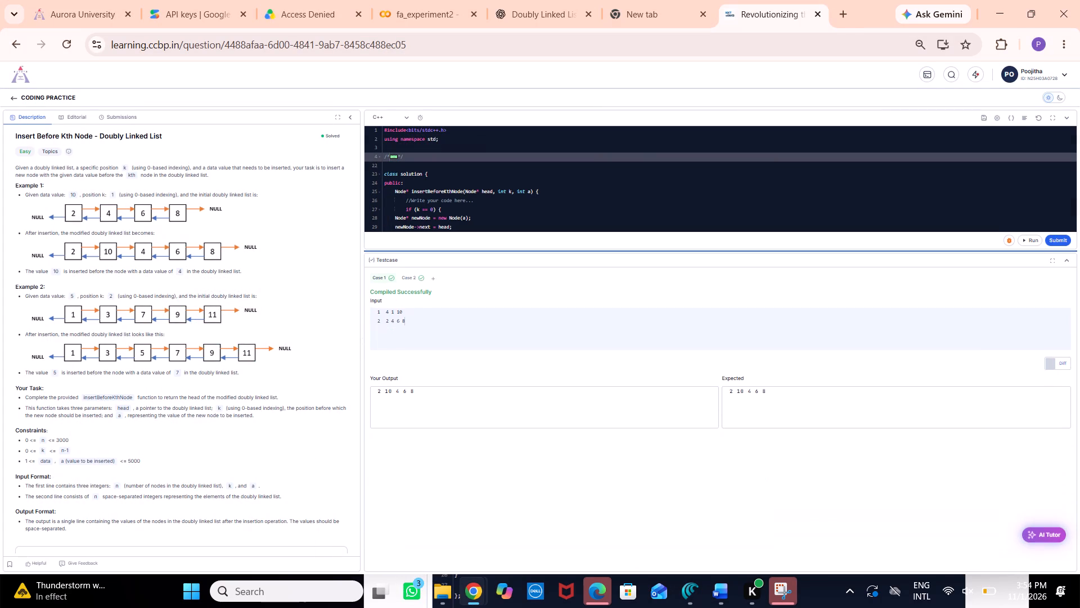
{"action": "left_click_drag", "start_coordinate": [550, 252], "coordinate": [550, 254]}
{"action": "key", "text": "Print"}
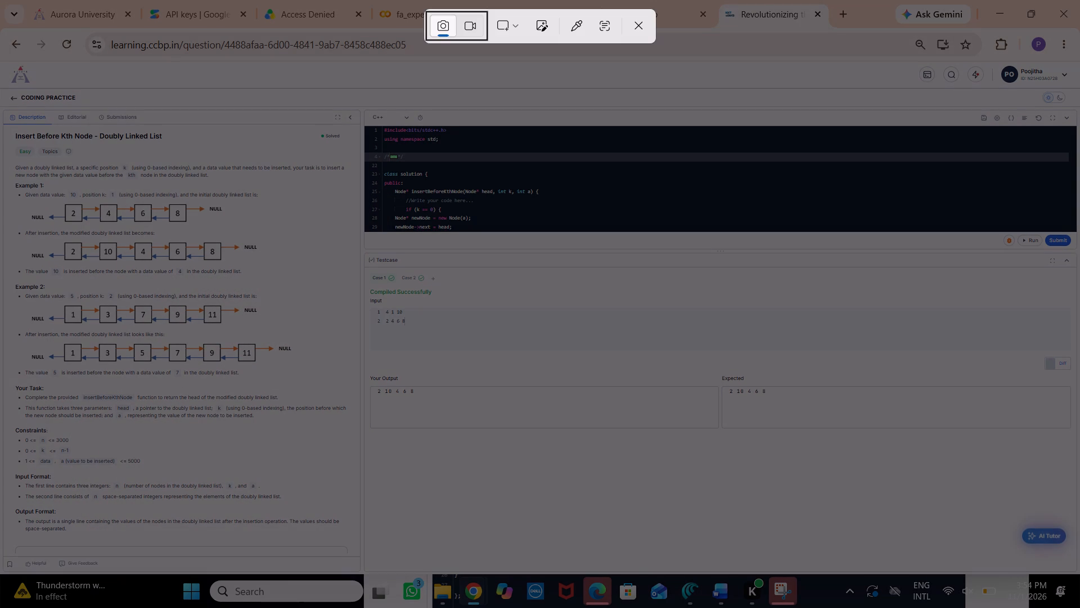
{"action": "key", "text": "ctrl+equal"}
{"action": "key", "text": "ctrl+equal"}
{"action": "key", "text": "Escape"}
{"action": "key", "text": "ctrl+equal"}
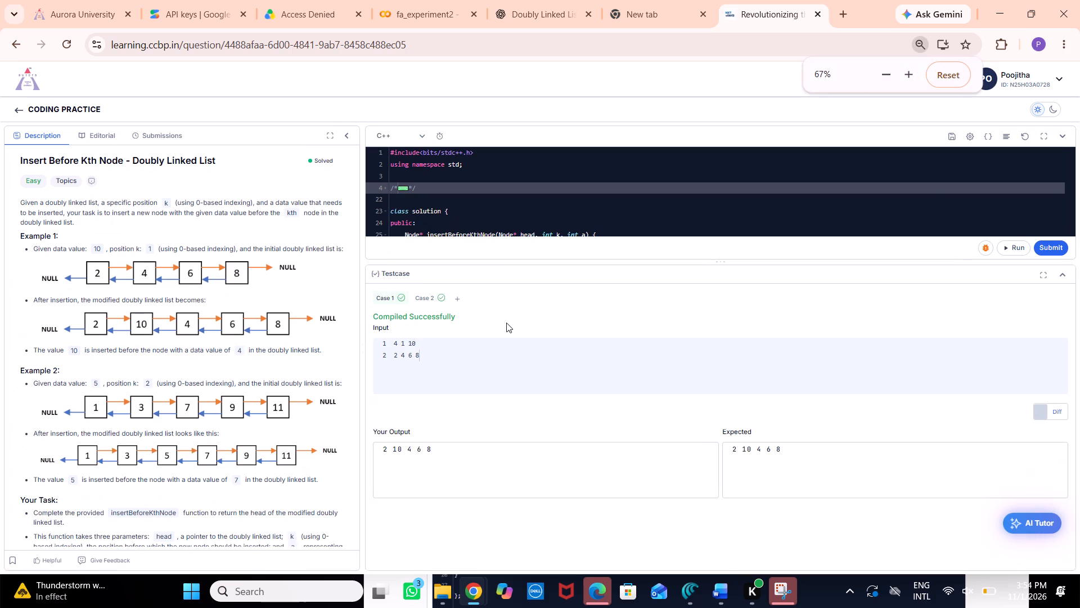
{"action": "key", "text": "Escape"}
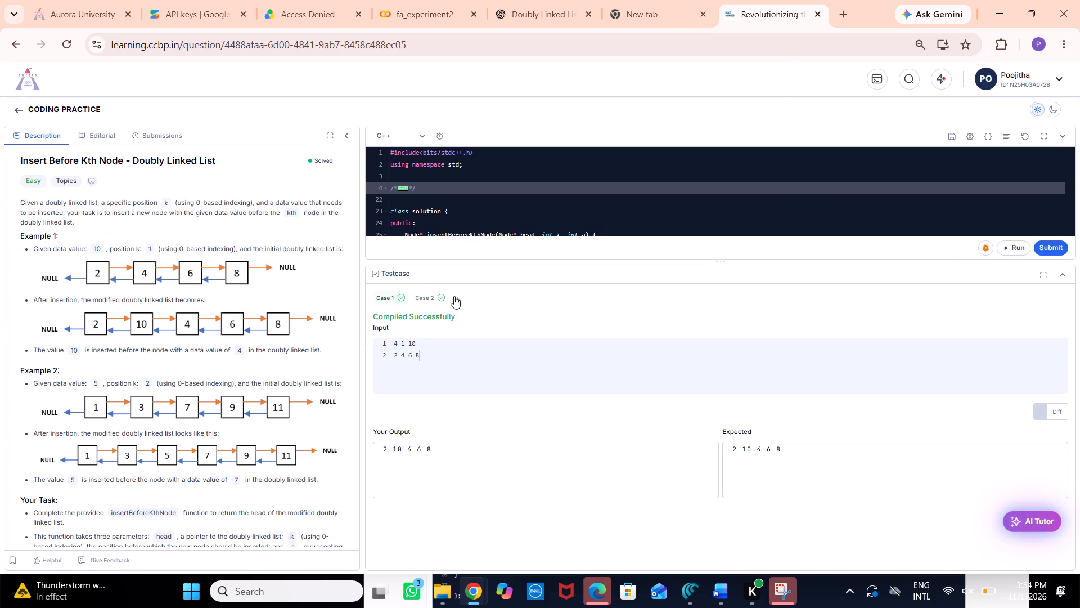
{"action": "key", "text": "Print"}
{"action": "left_click_drag", "start_coordinate": [362, 258], "coordinate": [1013, 519]}
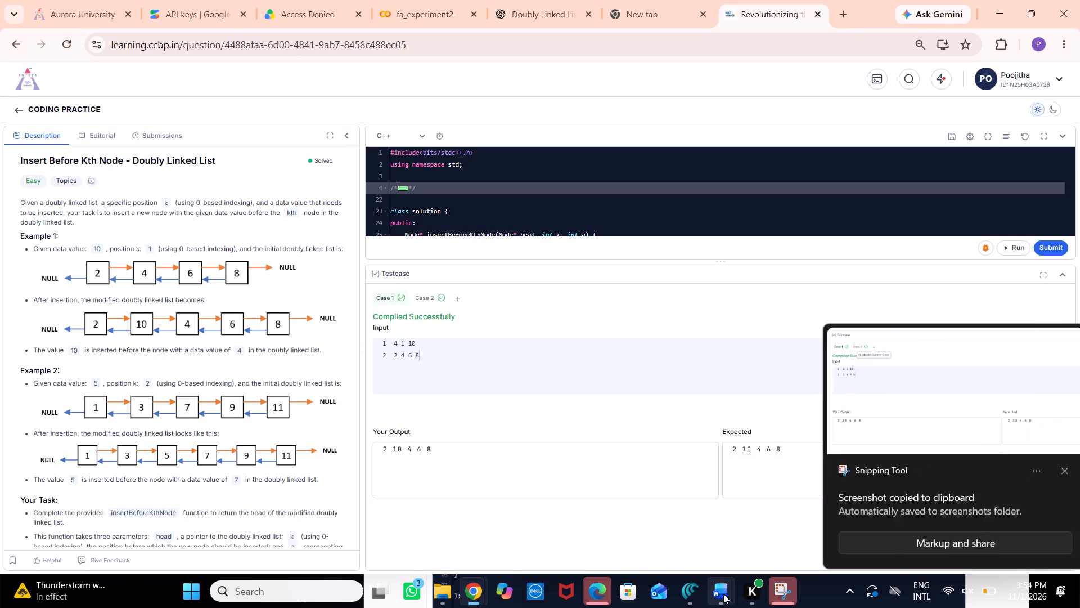
Switch to the DATASTRUCTURES document in Word and paste the test case snip under item 2's OUTPUT heading.
{"action": "left_click", "coordinate": [723, 594]}
{"action": "left_click", "coordinate": [939, 517]}
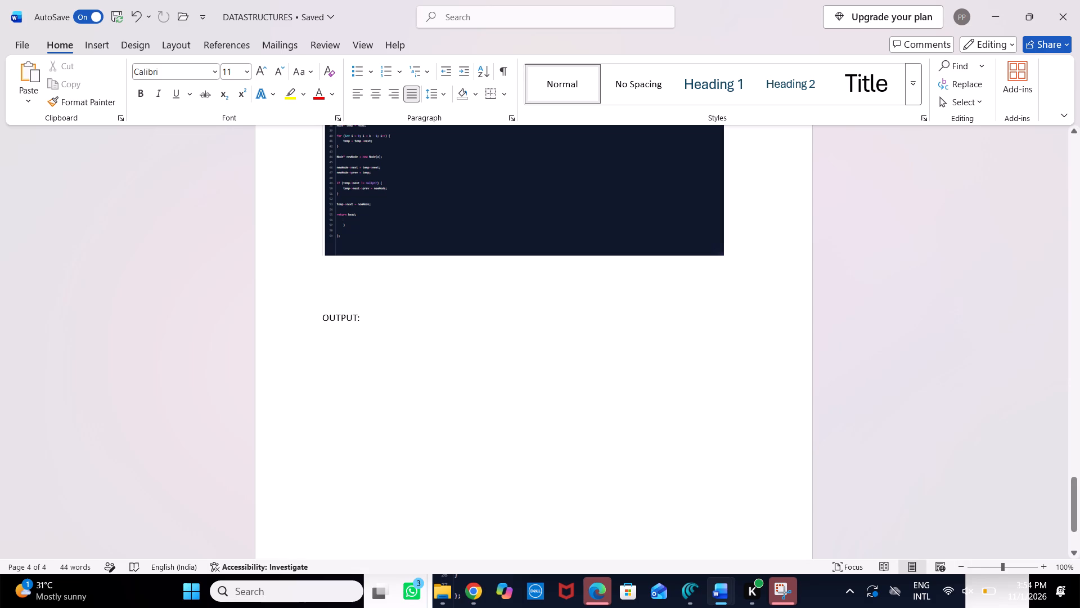
{"action": "key", "text": "ctrl+v"}
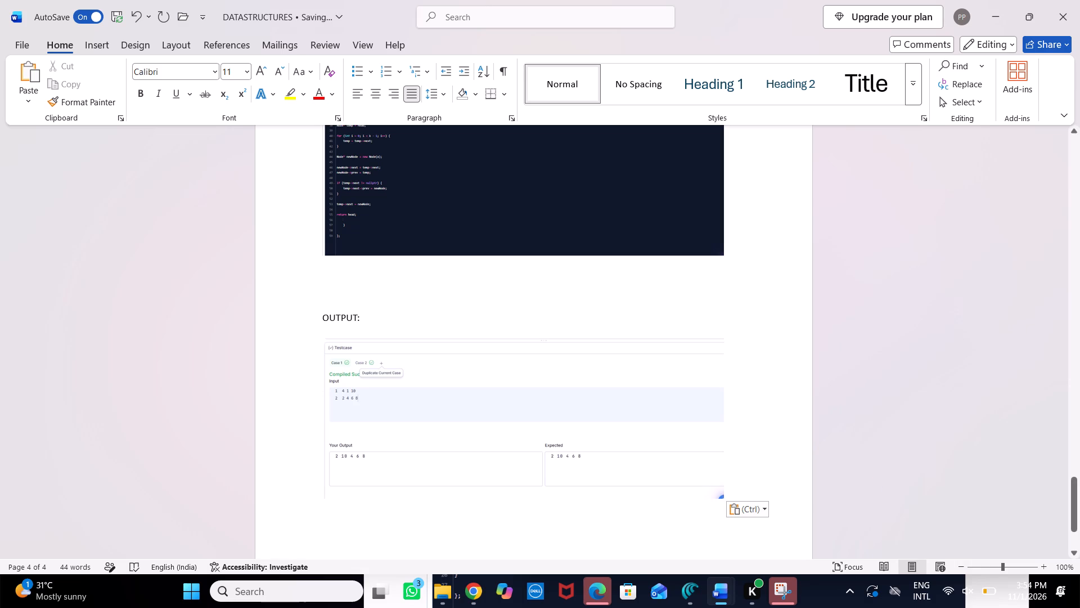
Delete the small full-solution code picture under item 2's CODE heading.
{"action": "scroll", "coordinate": [876, 482], "scroll_direction": "up", "scroll_amount": 3}
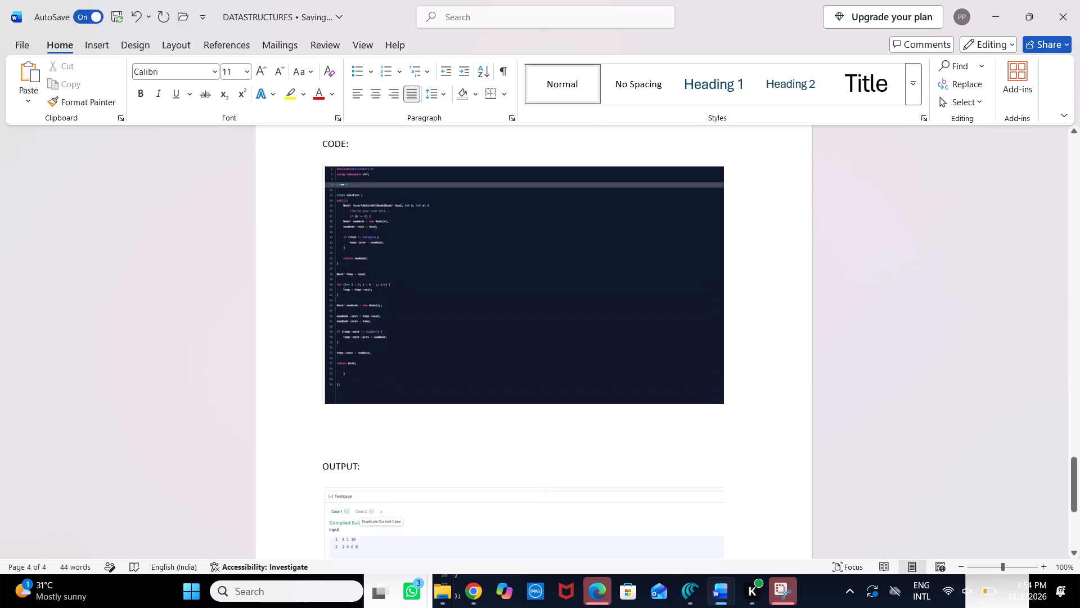
{"action": "scroll", "coordinate": [876, 482], "scroll_direction": "up", "scroll_amount": 2}
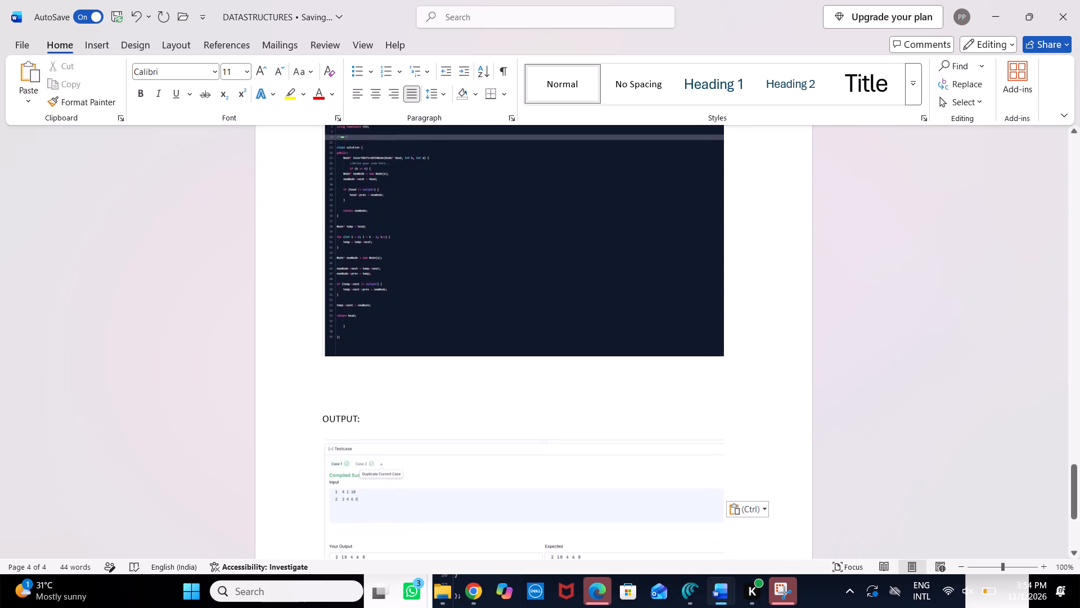
{"action": "left_click", "coordinate": [669, 263]}
{"action": "key", "text": "BackSpace"}
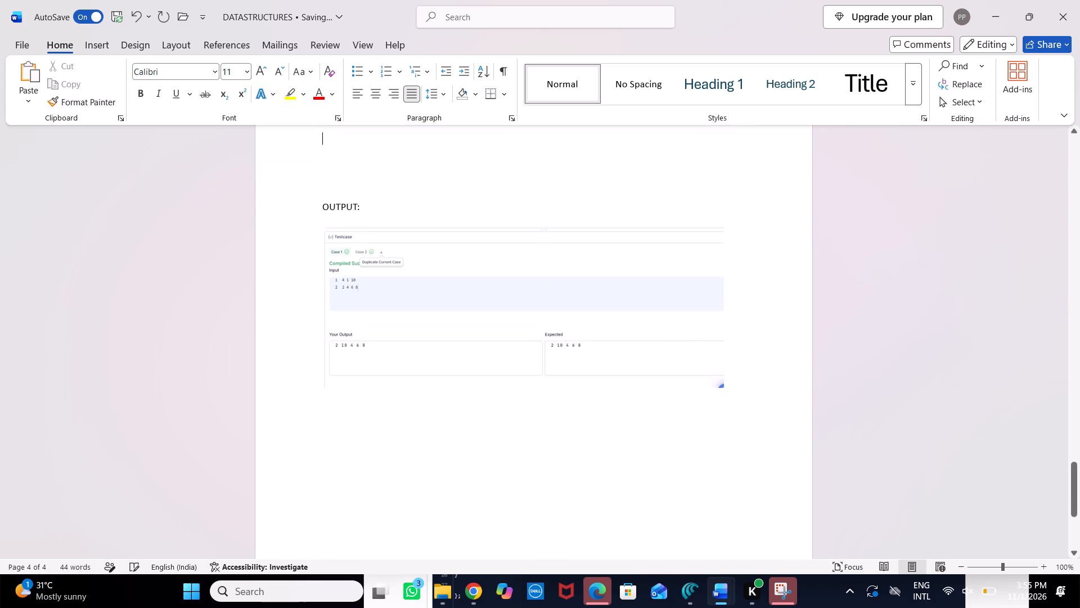
Switch to the coding practice page in Chrome, expand the code editor, zoom to 80%, and capture a snip of code lines 1 to 38.
{"action": "left_click", "coordinate": [471, 585]}
{"action": "left_click", "coordinate": [410, 527]}
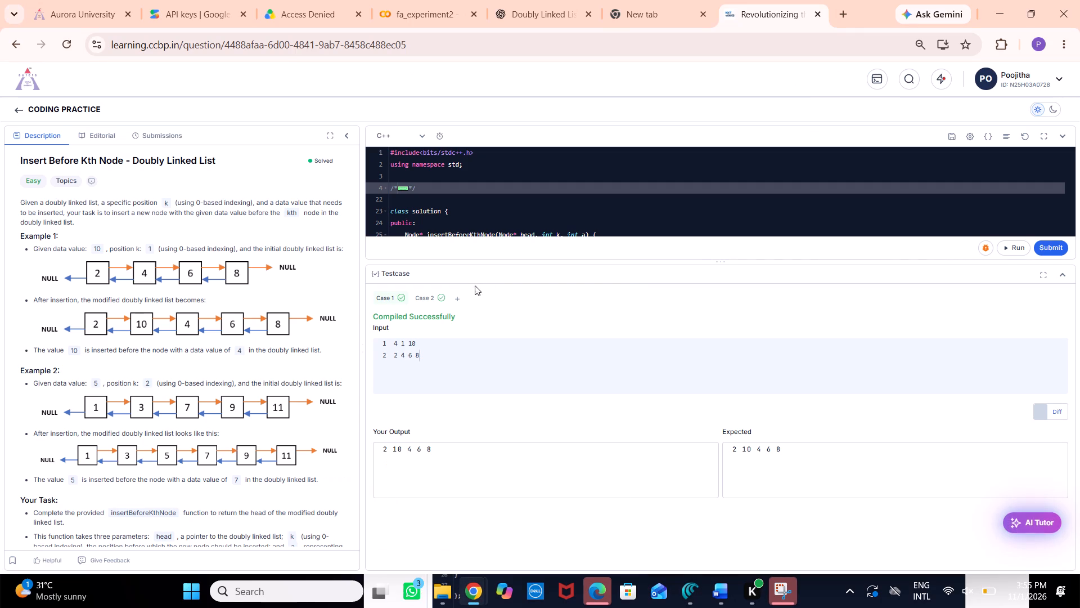
{"action": "left_click_drag", "start_coordinate": [510, 260], "coordinate": [506, 298]}
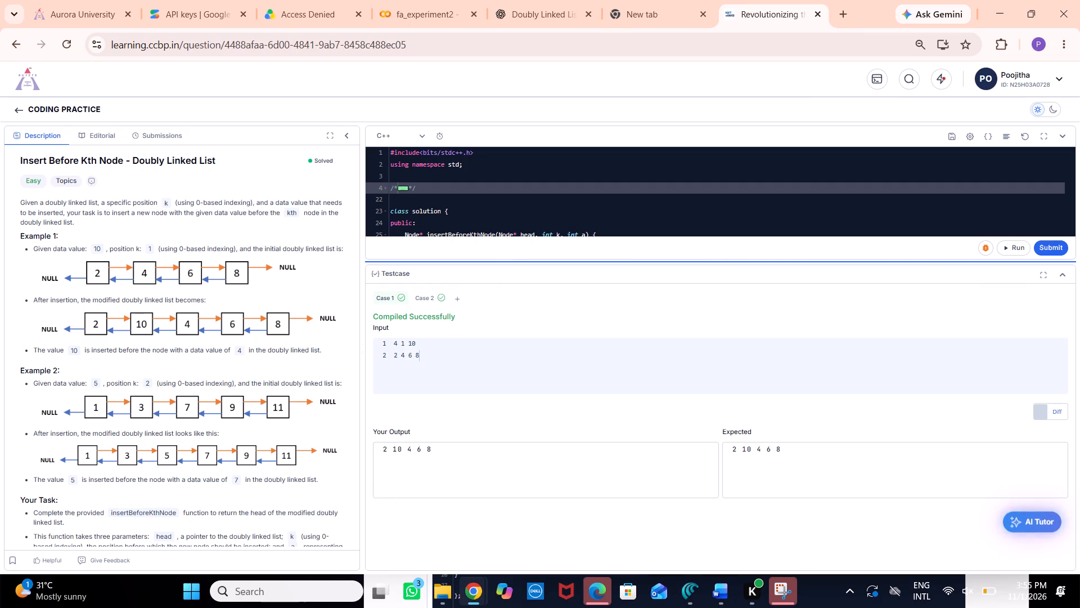
{"action": "left_click_drag", "start_coordinate": [506, 298], "coordinate": [487, 607]}
{"action": "scroll", "coordinate": [511, 368], "scroll_direction": "up", "scroll_amount": 2}
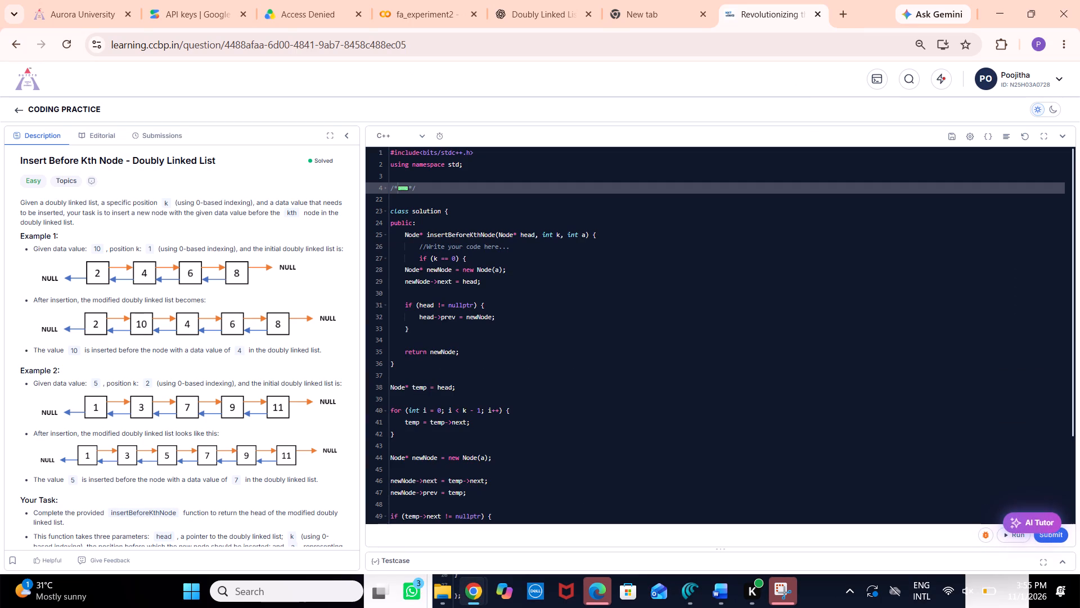
{"action": "key", "text": "ctrl+equal"}
{"action": "key", "text": "ctrl+equal"}
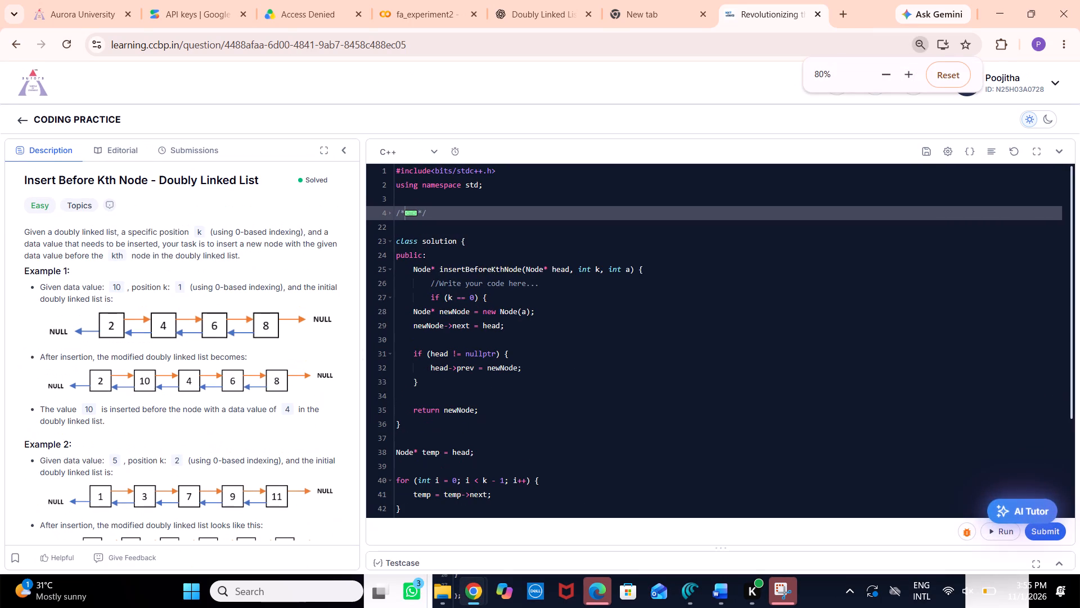
{"action": "key", "text": "Print"}
{"action": "left_click_drag", "start_coordinate": [511, 368], "coordinate": [488, 310]}
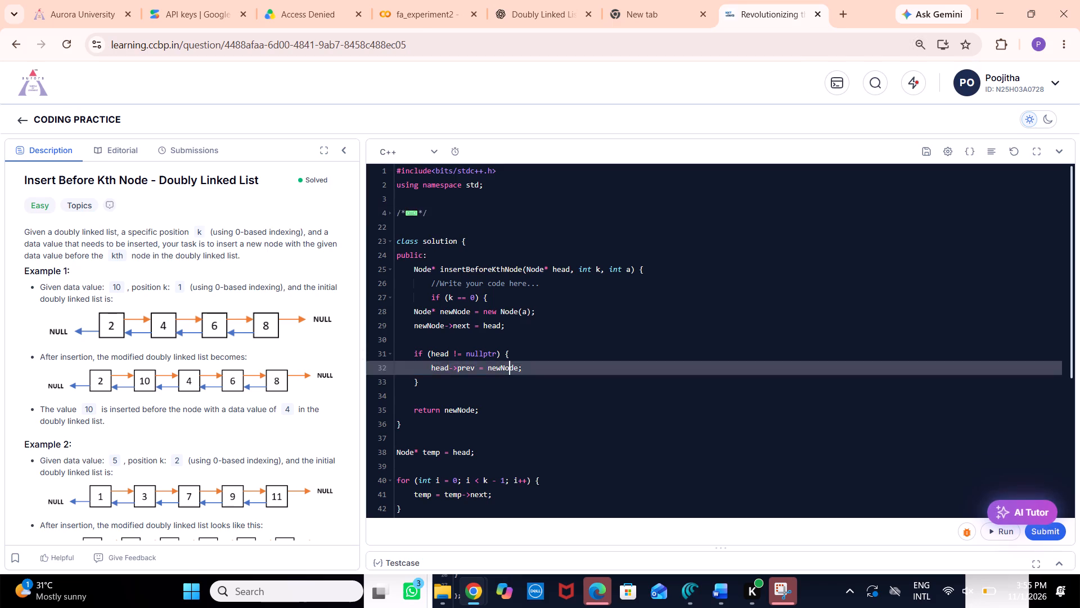
{"action": "left_click_drag", "start_coordinate": [488, 310], "coordinate": [366, 163]}
{"action": "left_click_drag", "start_coordinate": [366, 163], "coordinate": [373, 164]}
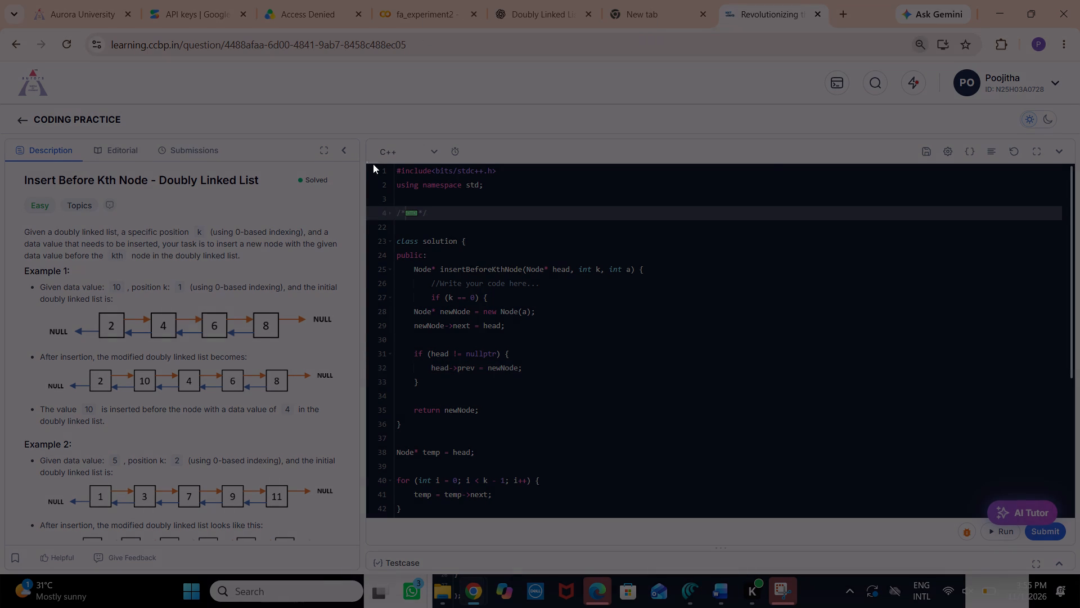
{"action": "left_click_drag", "start_coordinate": [373, 164], "coordinate": [961, 466]}
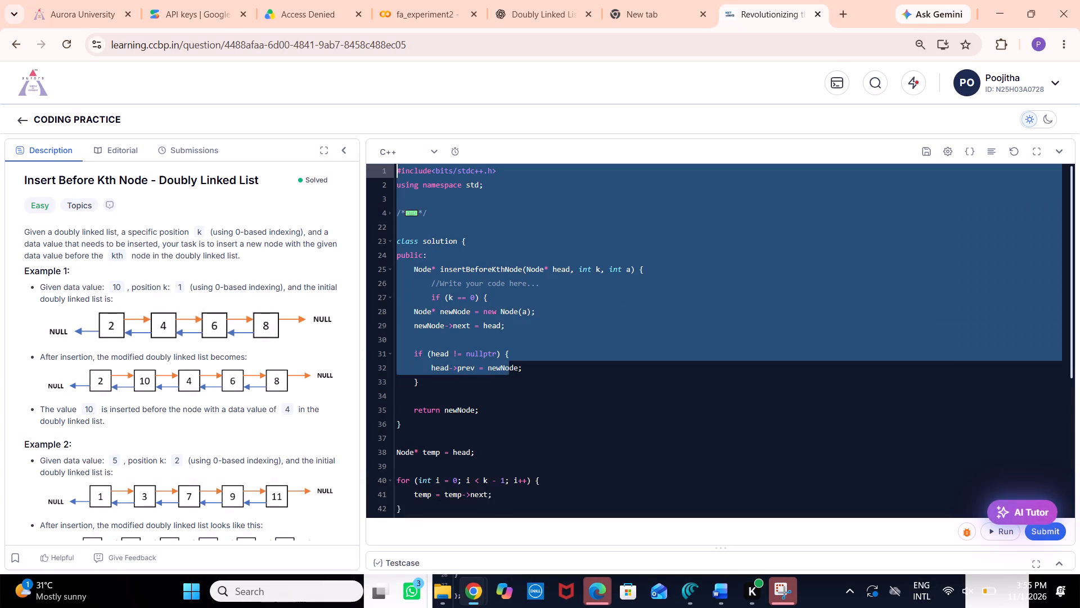
Switch to the DATASTRUCTURES document in Word, paste the snip under item 2's CODE heading, and add blank lines below it.
{"action": "left_click", "coordinate": [720, 594]}
{"action": "left_click", "coordinate": [939, 520]}
{"action": "scroll", "coordinate": [690, 350], "scroll_direction": "up", "scroll_amount": 1}
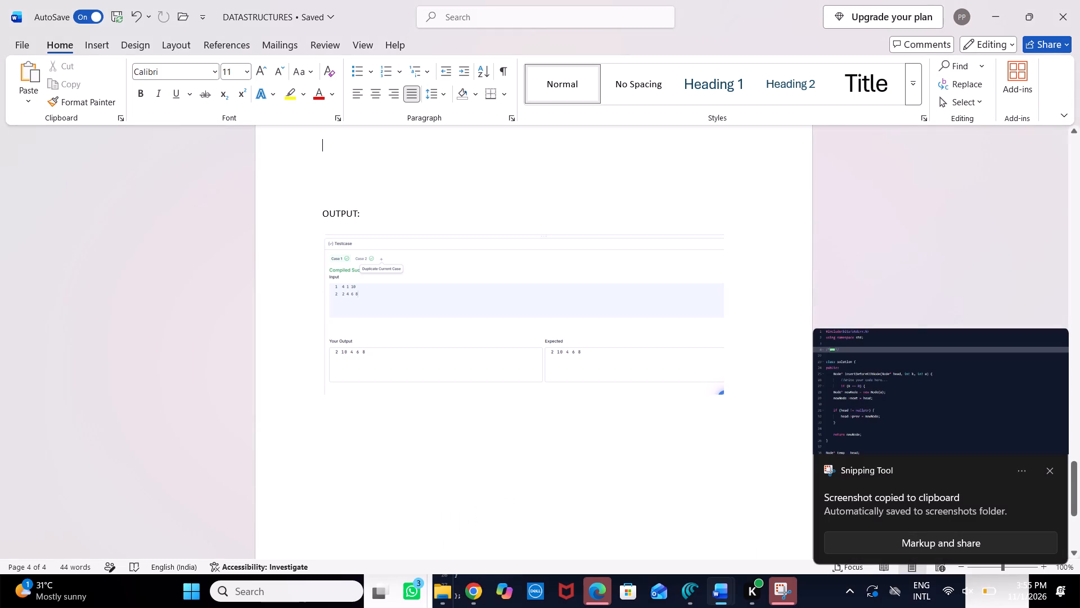
{"action": "scroll", "coordinate": [690, 350], "scroll_direction": "up", "scroll_amount": 1}
{"action": "key", "text": "ctrl+v"}
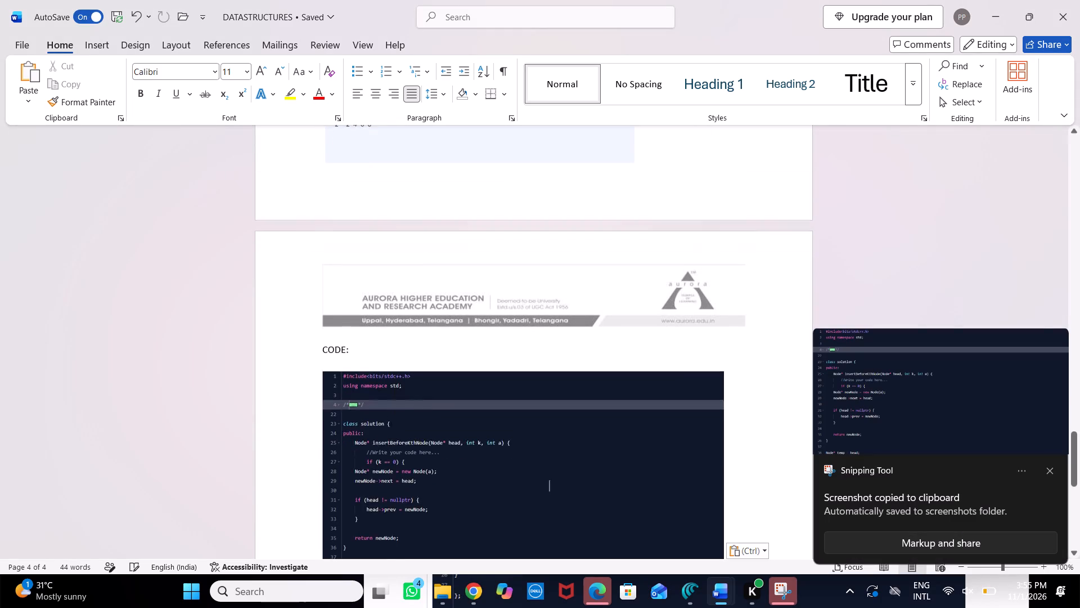
{"action": "scroll", "coordinate": [690, 350], "scroll_direction": "down", "scroll_amount": 1}
{"action": "key", "text": "Return"}
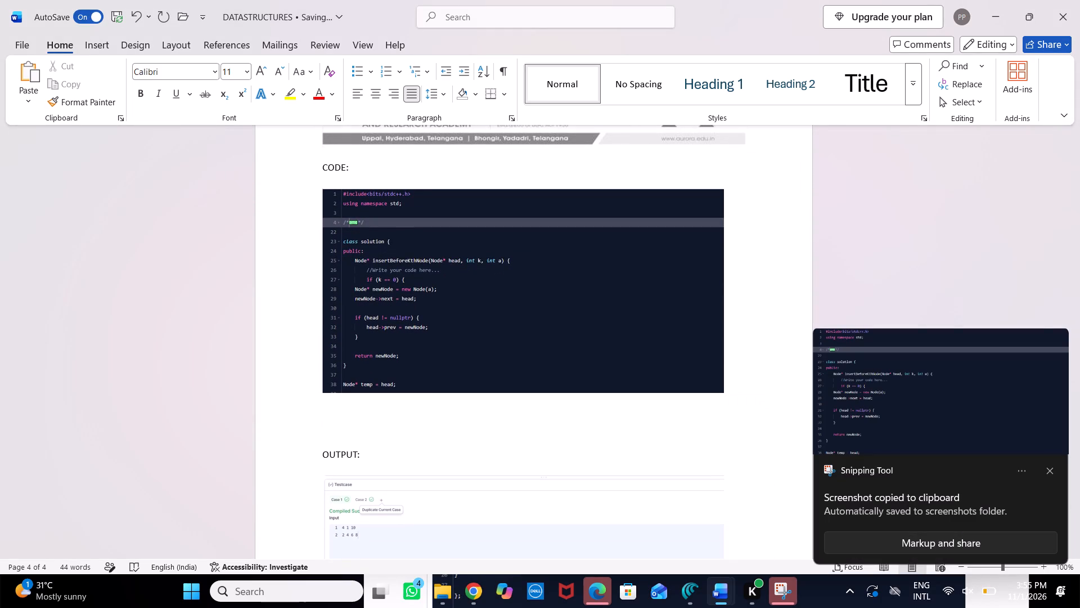
{"action": "key", "text": "Return"}
{"action": "key", "text": "Return"}
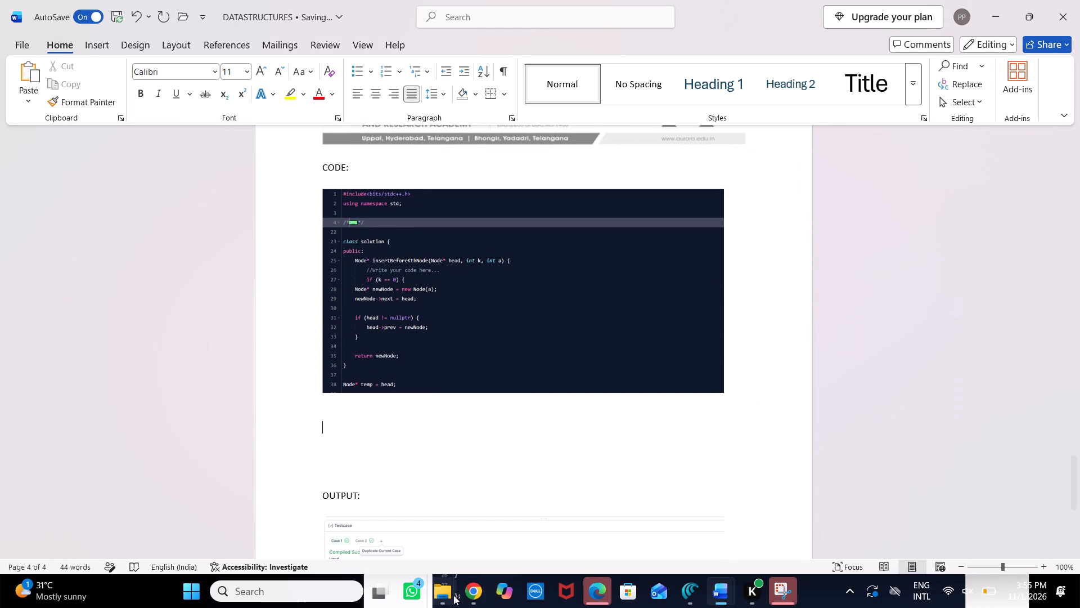
Switch to the coding practice page in Chrome and delete the empty line 58 above the solution class's closing brace.
{"action": "left_click", "coordinate": [463, 596]}
{"action": "left_click", "coordinate": [420, 532]}
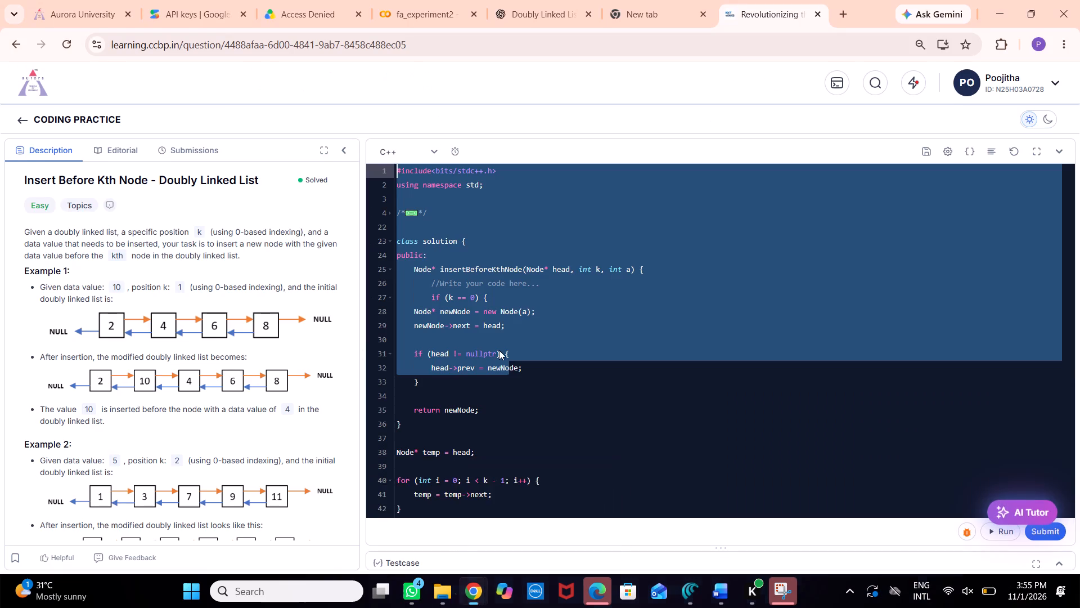
{"action": "scroll", "coordinate": [499, 350], "scroll_direction": "down", "scroll_amount": 5}
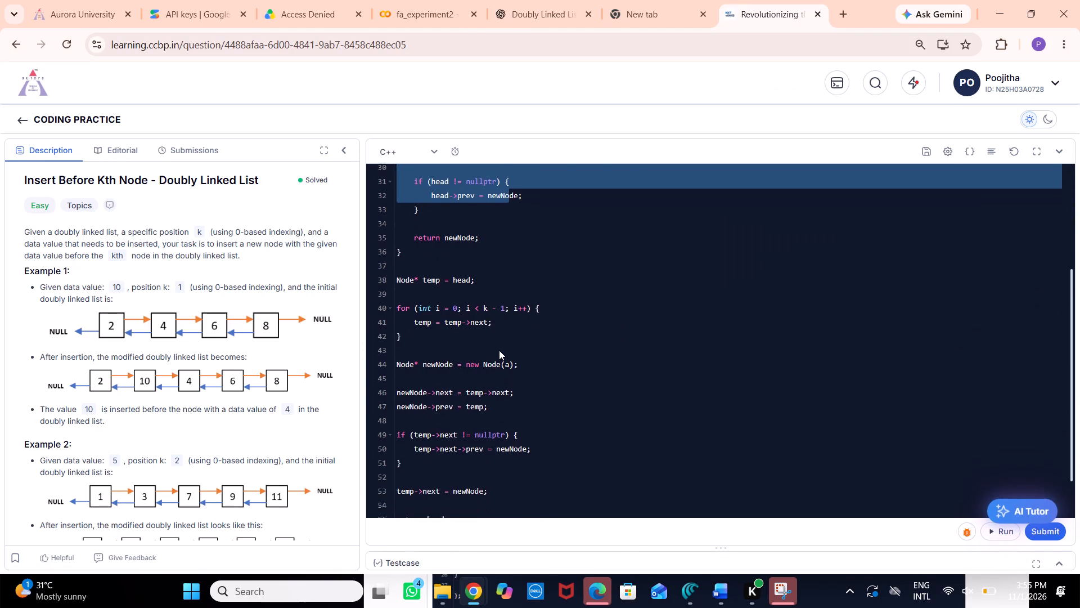
{"action": "scroll", "coordinate": [499, 350], "scroll_direction": "down", "scroll_amount": 4}
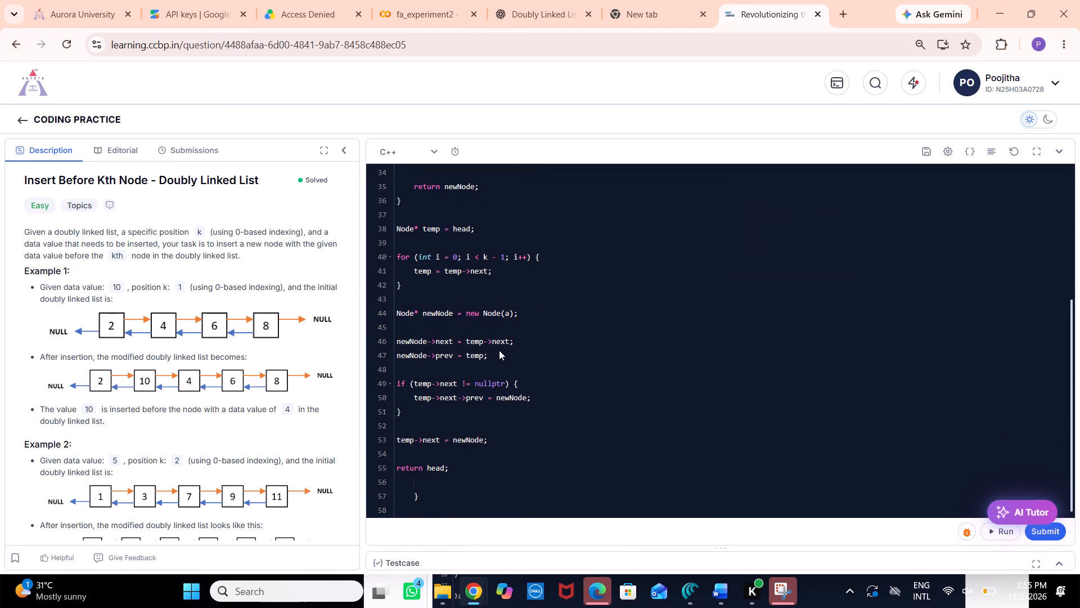
{"action": "scroll", "coordinate": [499, 350], "scroll_direction": "down", "scroll_amount": 1}
{"action": "scroll", "coordinate": [480, 409], "scroll_direction": "down", "scroll_amount": 1}
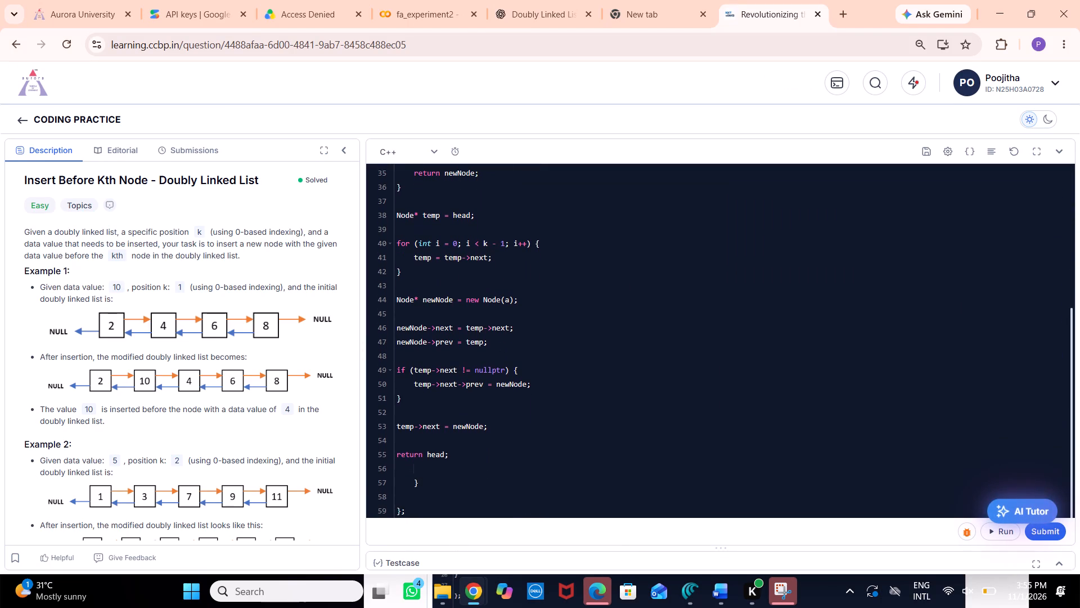
{"action": "scroll", "coordinate": [480, 409], "scroll_direction": "down", "scroll_amount": 1}
{"action": "left_click", "coordinate": [398, 498]}
{"action": "key", "text": "BackSpace"}
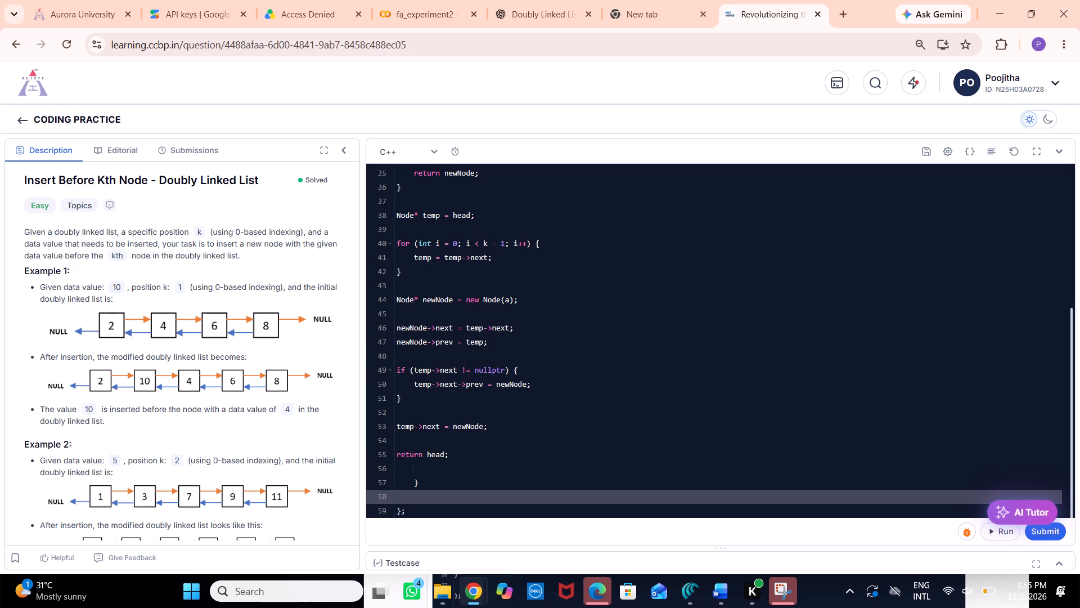
Capture a snip of the rest of the solution code, from line 34 to the closing brace on line 58.
{"action": "scroll", "coordinate": [409, 525], "scroll_direction": "up", "scroll_amount": 2}
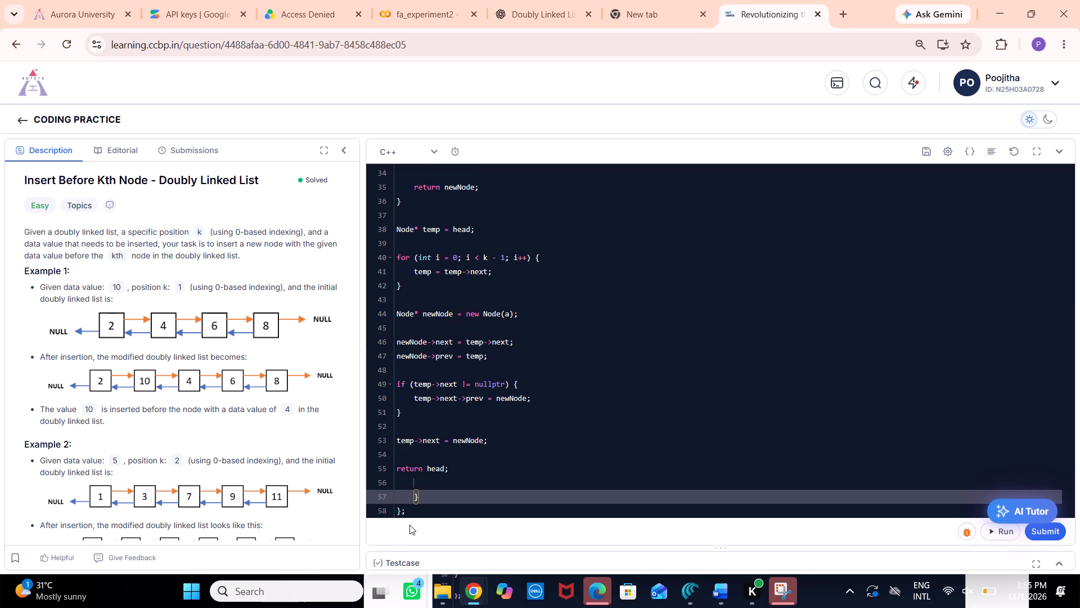
{"action": "scroll", "coordinate": [409, 525], "scroll_direction": "down", "scroll_amount": 1}
{"action": "scroll", "coordinate": [409, 525], "scroll_direction": "up", "scroll_amount": 3}
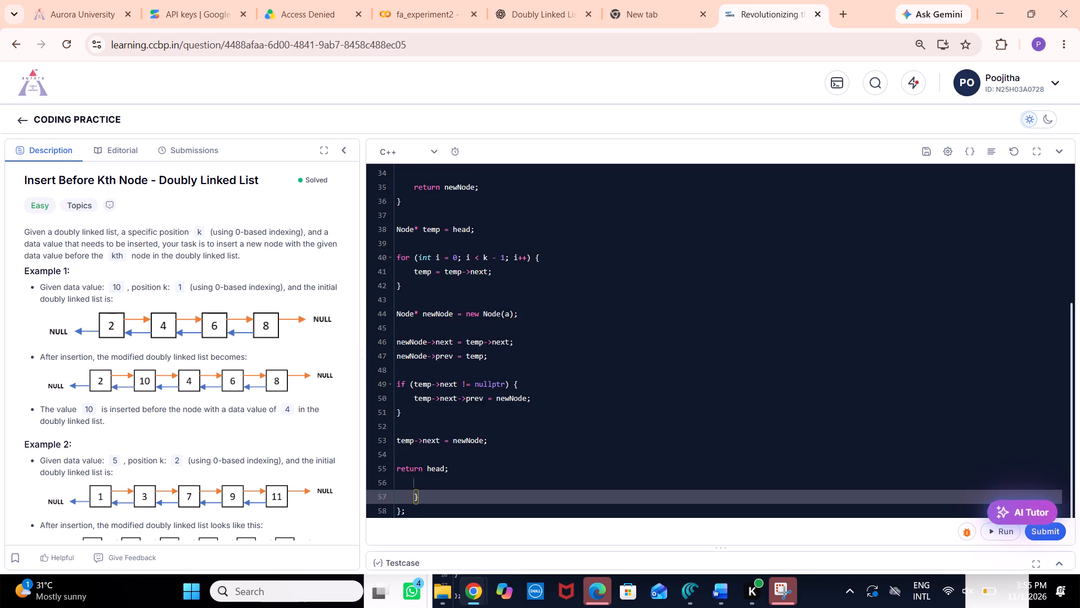
{"action": "scroll", "coordinate": [461, 438], "scroll_direction": "up", "scroll_amount": 2}
{"action": "scroll", "coordinate": [461, 438], "scroll_direction": "down", "scroll_amount": 5}
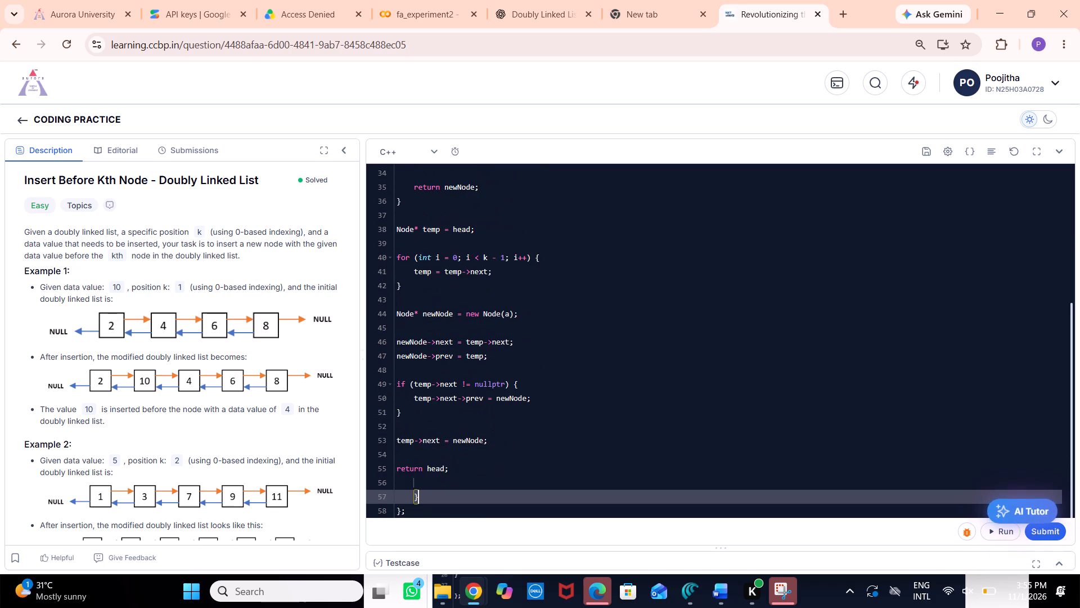
{"action": "scroll", "coordinate": [461, 438], "scroll_direction": "up", "scroll_amount": 6}
{"action": "scroll", "coordinate": [461, 438], "scroll_direction": "down", "scroll_amount": 2}
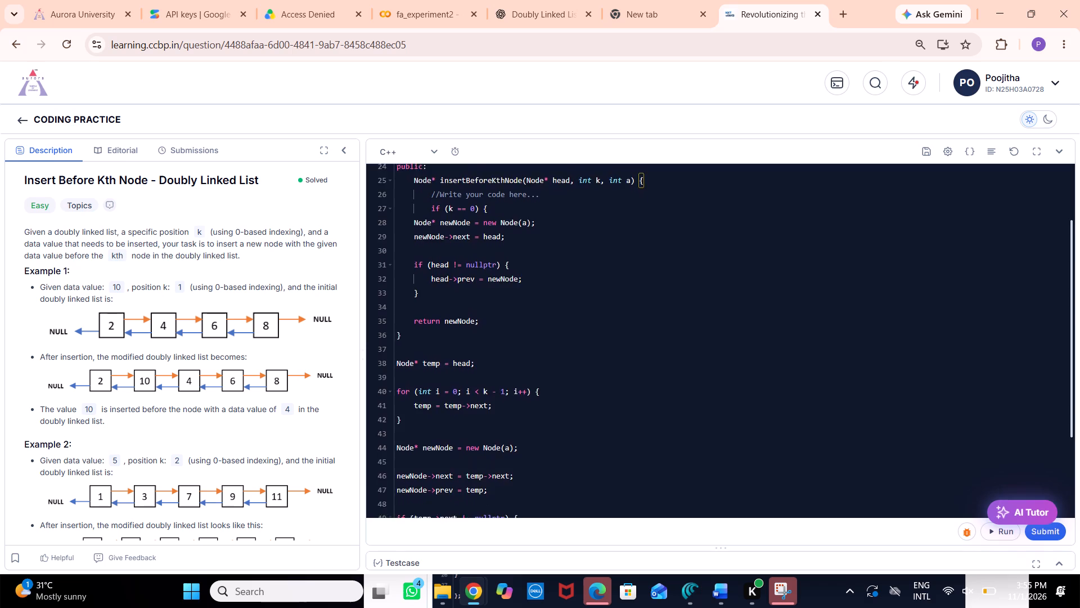
{"action": "scroll", "coordinate": [461, 438], "scroll_direction": "down", "scroll_amount": 5}
{"action": "key", "text": "Print"}
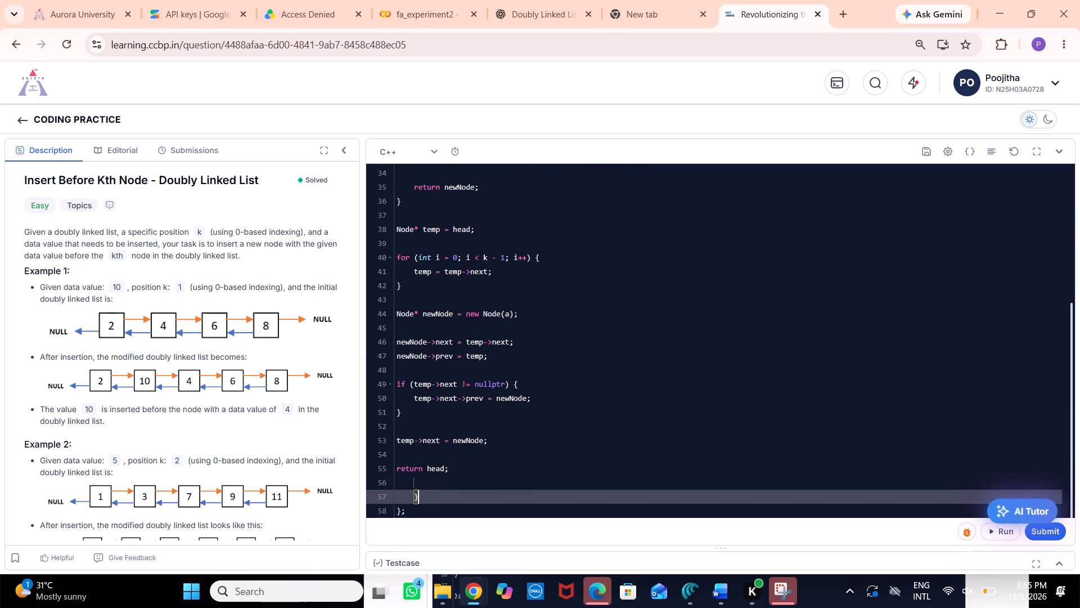
{"action": "left_click_drag", "start_coordinate": [364, 160], "coordinate": [917, 525]}
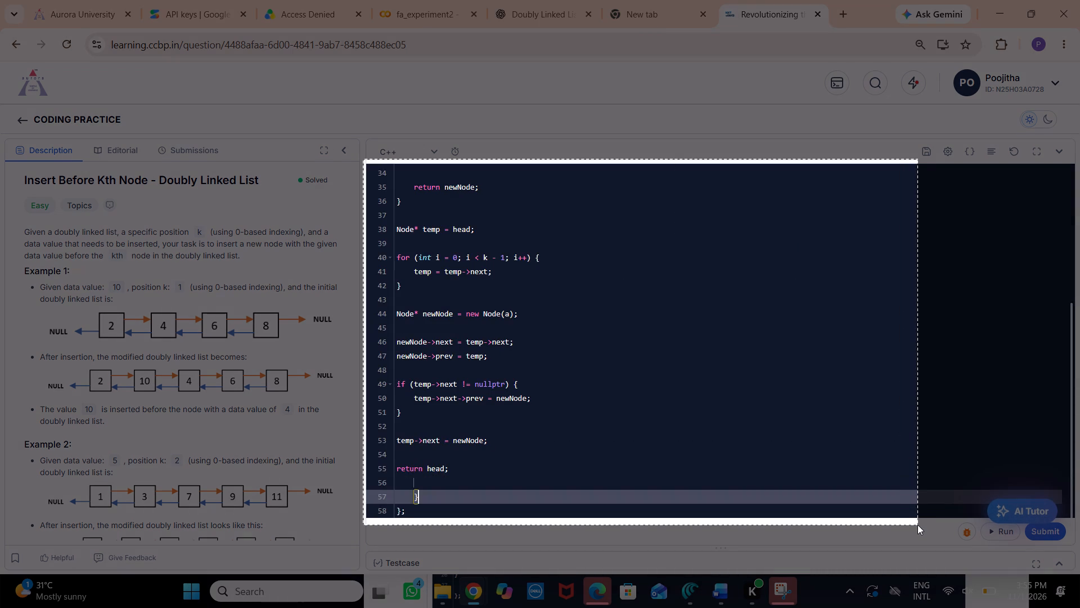
{"action": "left_click_drag", "start_coordinate": [917, 525], "coordinate": [929, 518]}
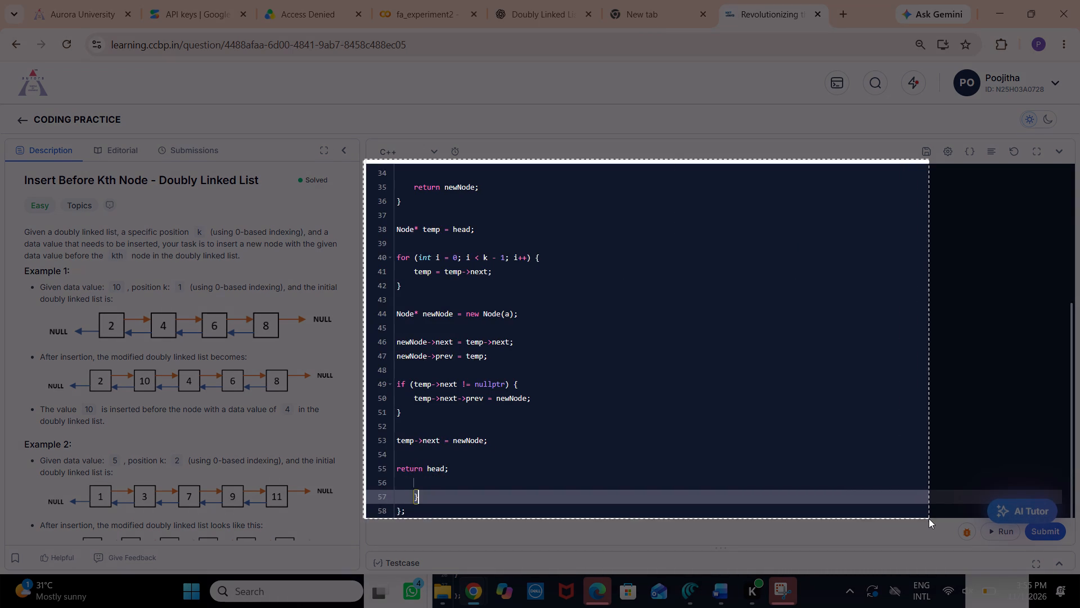
Switch to the DATASTRUCTURES document in Word and paste the snip of lines 34 to 58 below item 2's first code snip.
{"action": "left_click", "coordinate": [726, 597]}
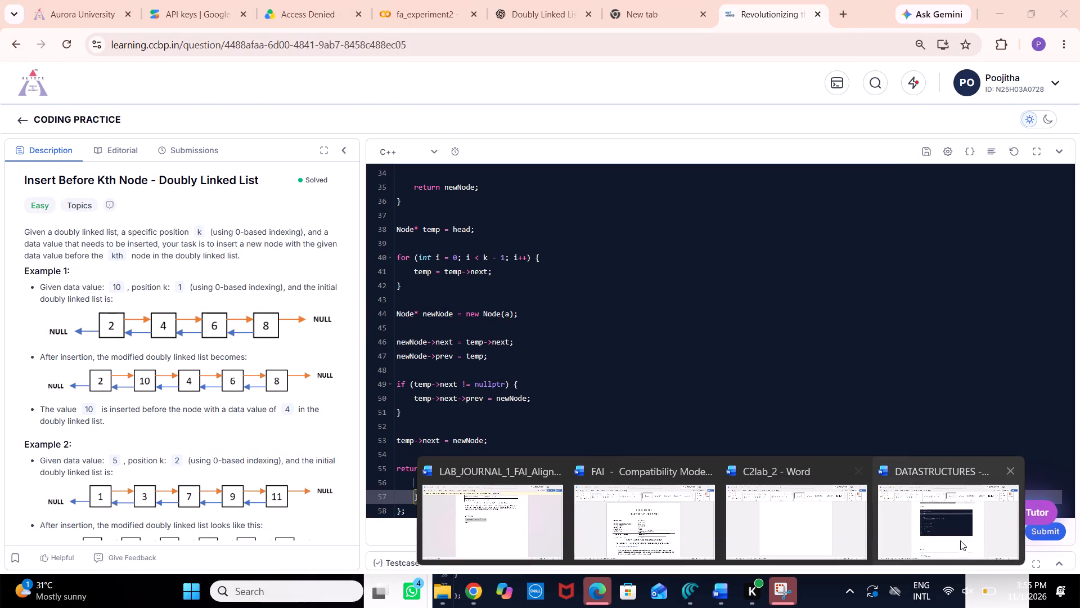
{"action": "left_click", "coordinate": [962, 541]}
{"action": "key", "text": "ctrl+v"}
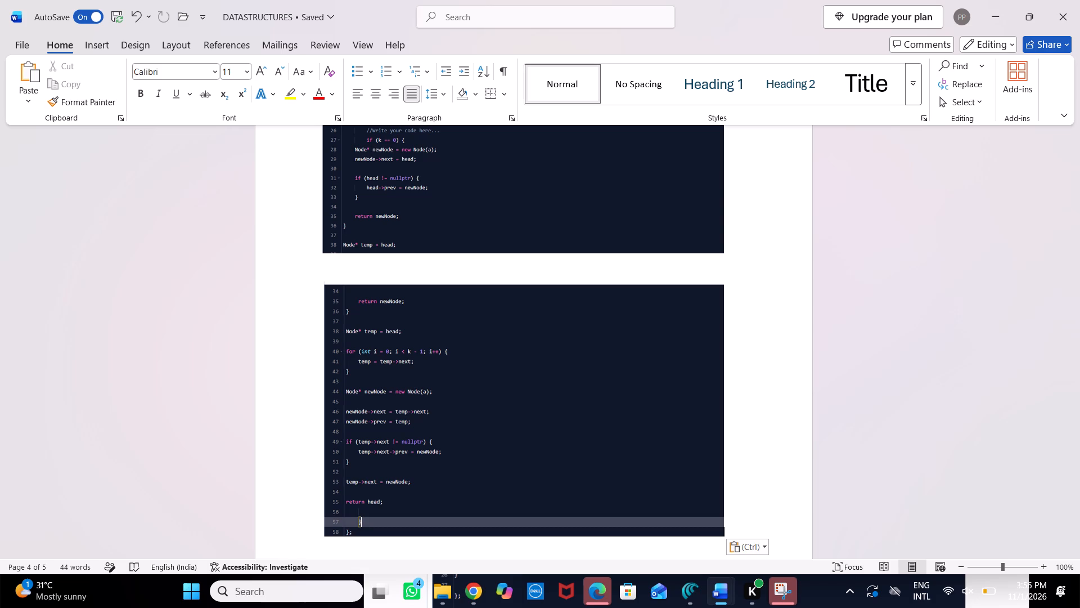
Change the Name of the Assessment on the cover page to LAB REPORT-2.
{"action": "scroll", "coordinate": [718, 475], "scroll_direction": "up", "scroll_amount": 2}
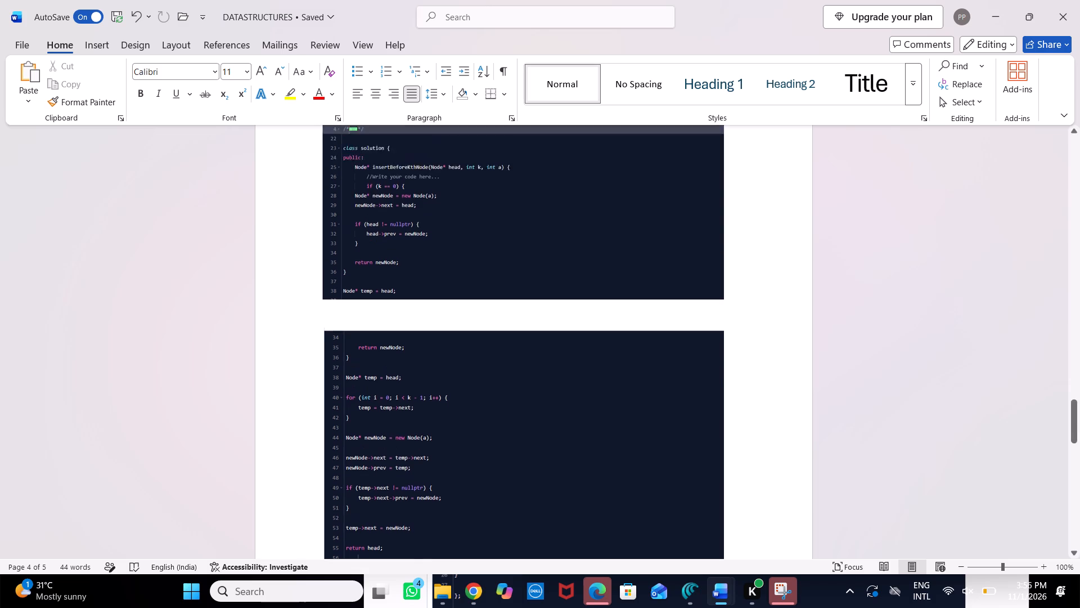
{"action": "scroll", "coordinate": [718, 475], "scroll_direction": "up", "scroll_amount": 8}
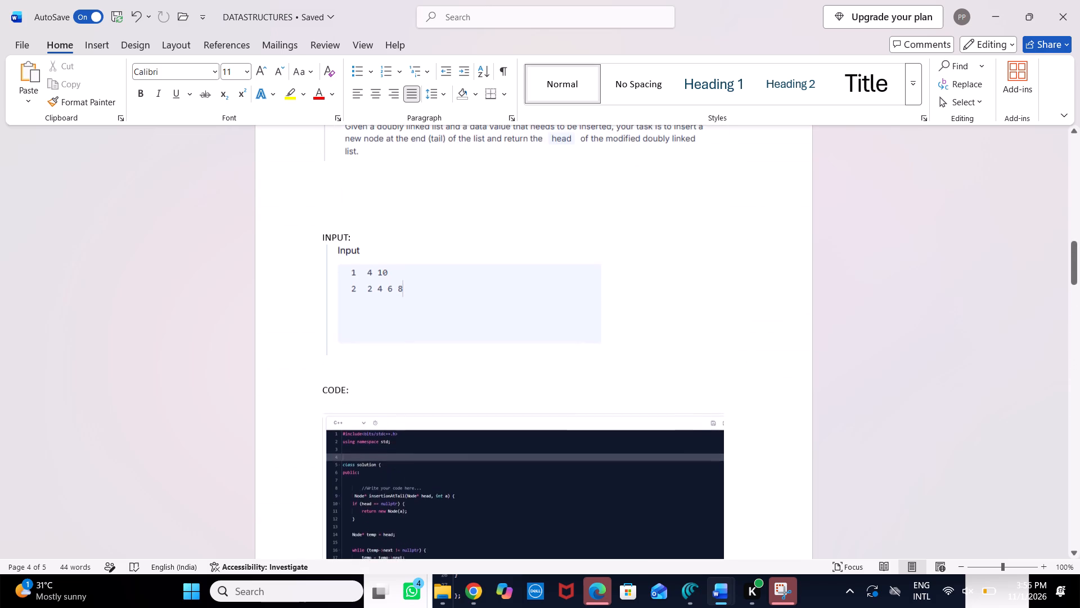
{"action": "scroll", "coordinate": [718, 475], "scroll_direction": "up", "scroll_amount": 1}
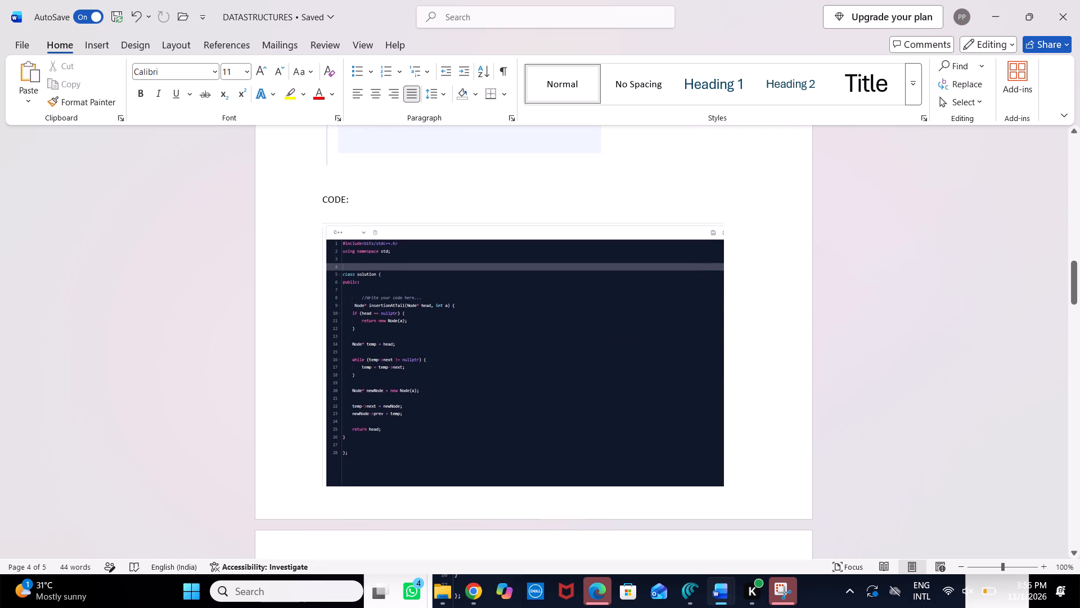
{"action": "scroll", "coordinate": [718, 475], "scroll_direction": "up", "scroll_amount": 3}
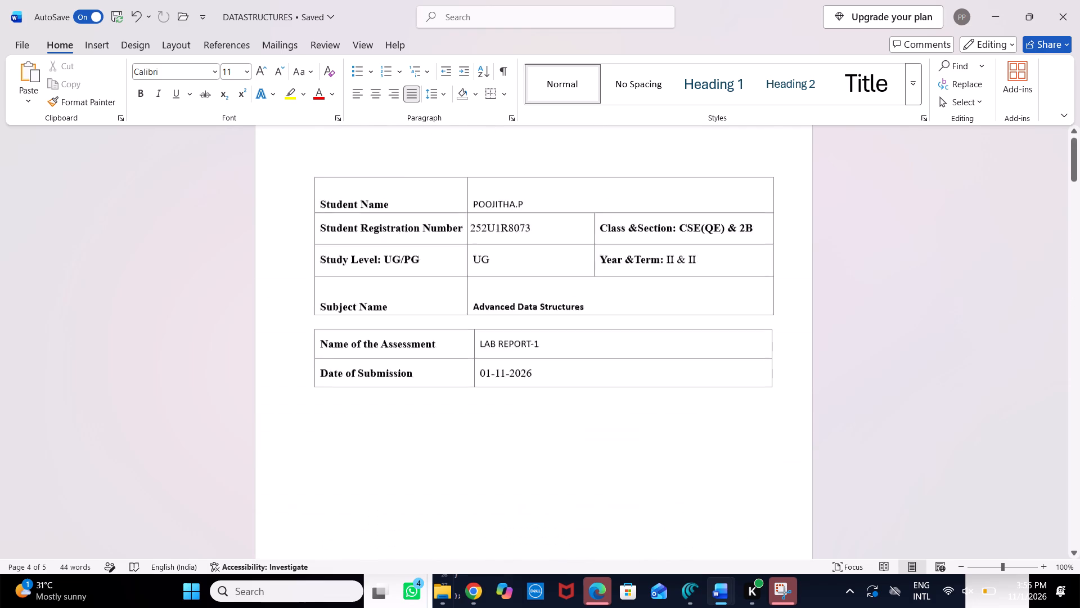
{"action": "scroll", "coordinate": [718, 475], "scroll_direction": "up", "scroll_amount": 1}
{"action": "left_click", "coordinate": [555, 471]}
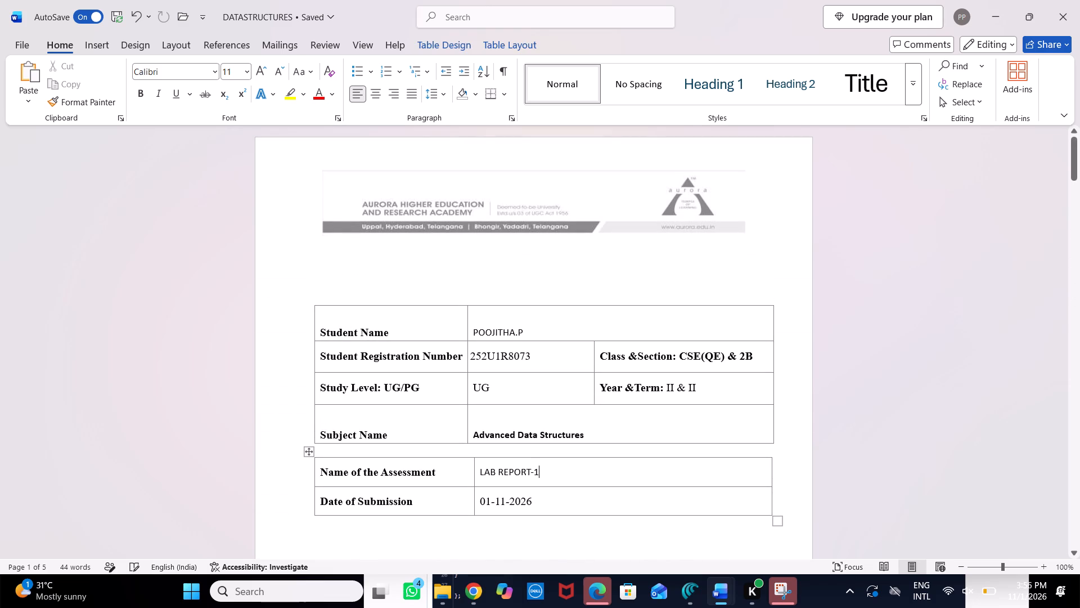
{"action": "key", "text": "BackSpace"}
{"action": "key", "text": "2"}
Rename the document file as DATASTRUCTURES1.
{"action": "left_click_drag", "start_coordinate": [465, 403], "coordinate": [262, 0]}
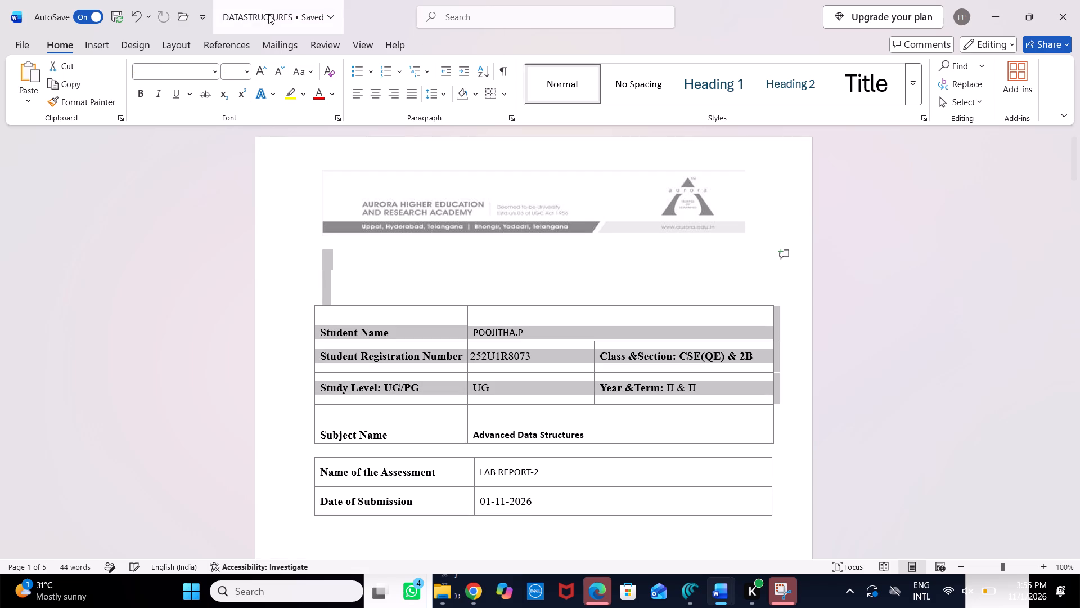
{"action": "left_click", "coordinate": [268, 14]}
{"action": "left_click", "coordinate": [257, 74]}
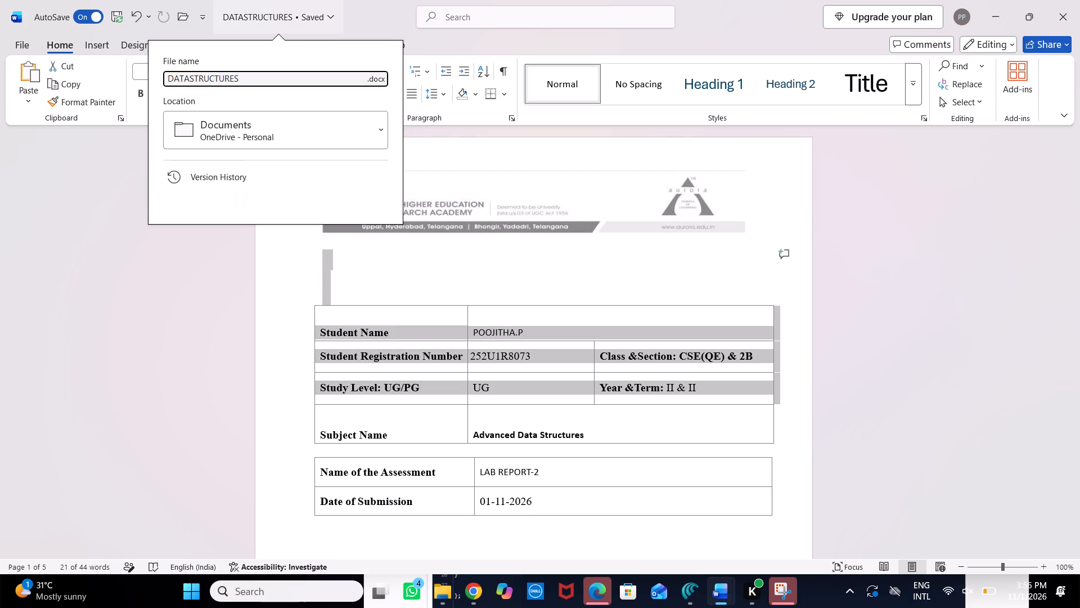
{"action": "key", "text": "1"}
{"action": "left_click", "coordinate": [210, 132]}
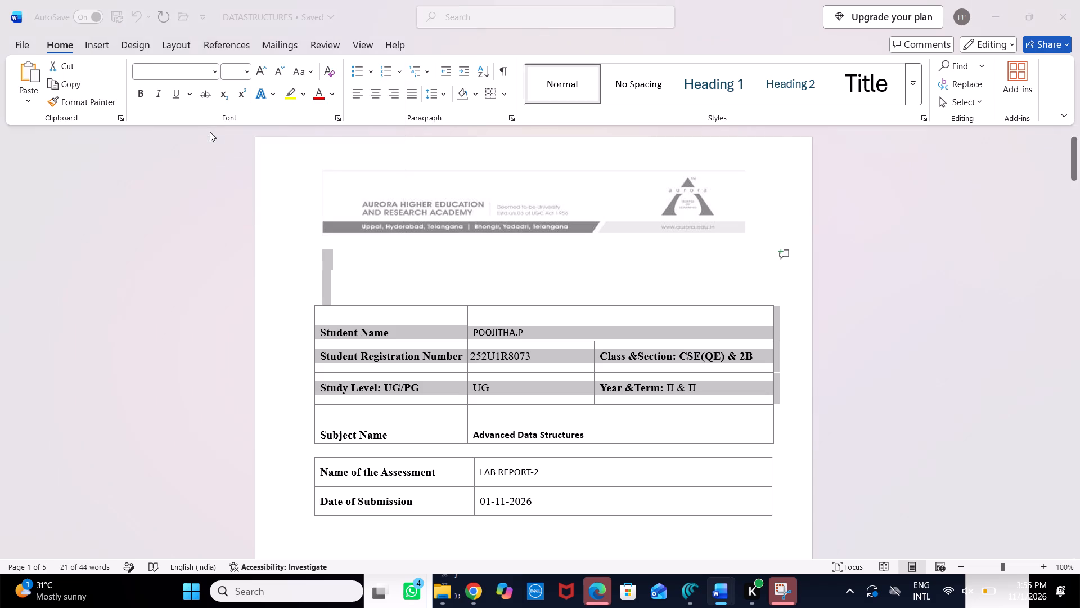
{"action": "left_click", "coordinate": [683, 450]}
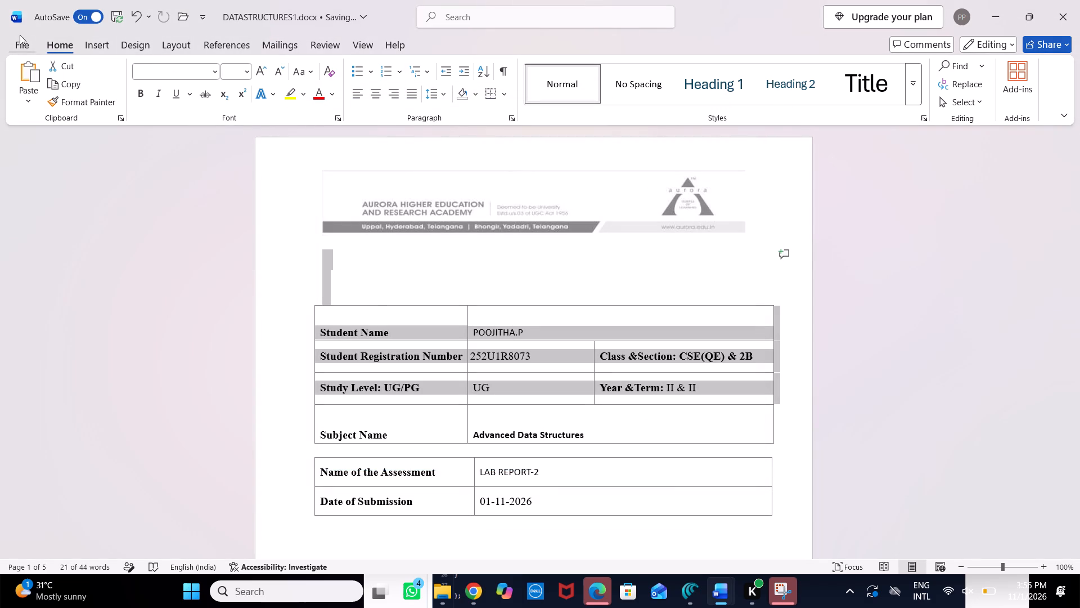
Review the report from the cover page tables through both items' snips to the output on the last page.
{"action": "left_click", "coordinate": [270, 414]}
{"action": "scroll", "coordinate": [270, 414], "scroll_direction": "down", "scroll_amount": 2}
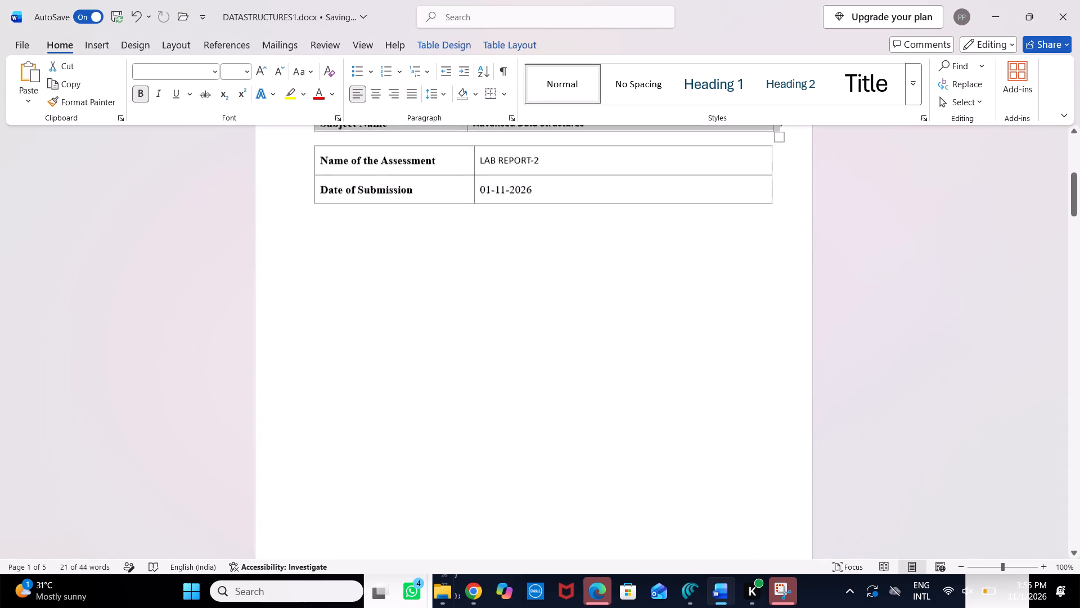
{"action": "scroll", "coordinate": [270, 414], "scroll_direction": "down", "scroll_amount": 6}
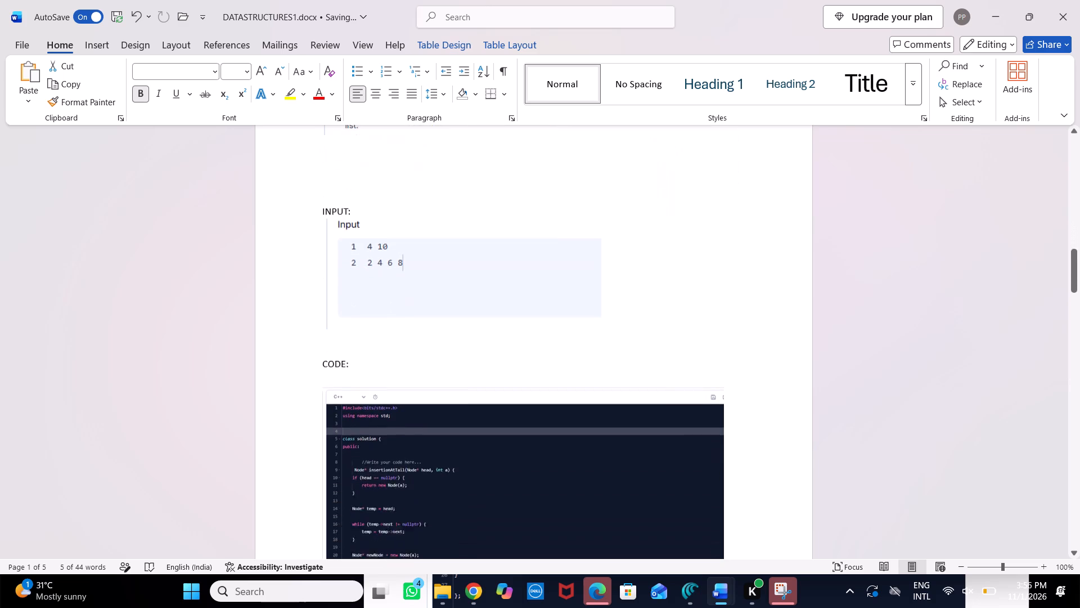
{"action": "scroll", "coordinate": [270, 414], "scroll_direction": "down", "scroll_amount": 7}
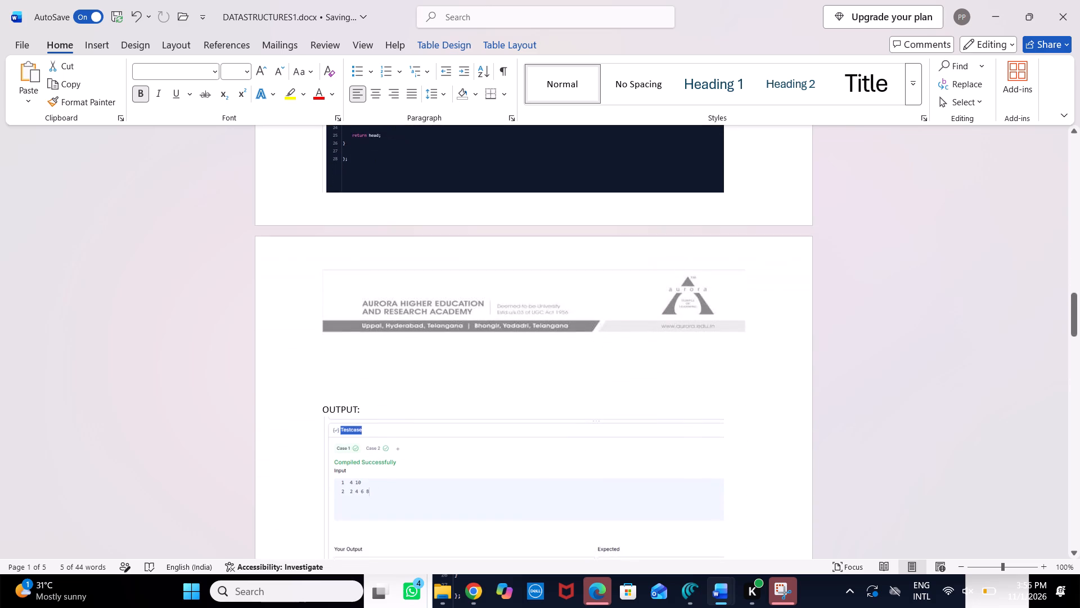
{"action": "scroll", "coordinate": [270, 414], "scroll_direction": "down", "scroll_amount": 8}
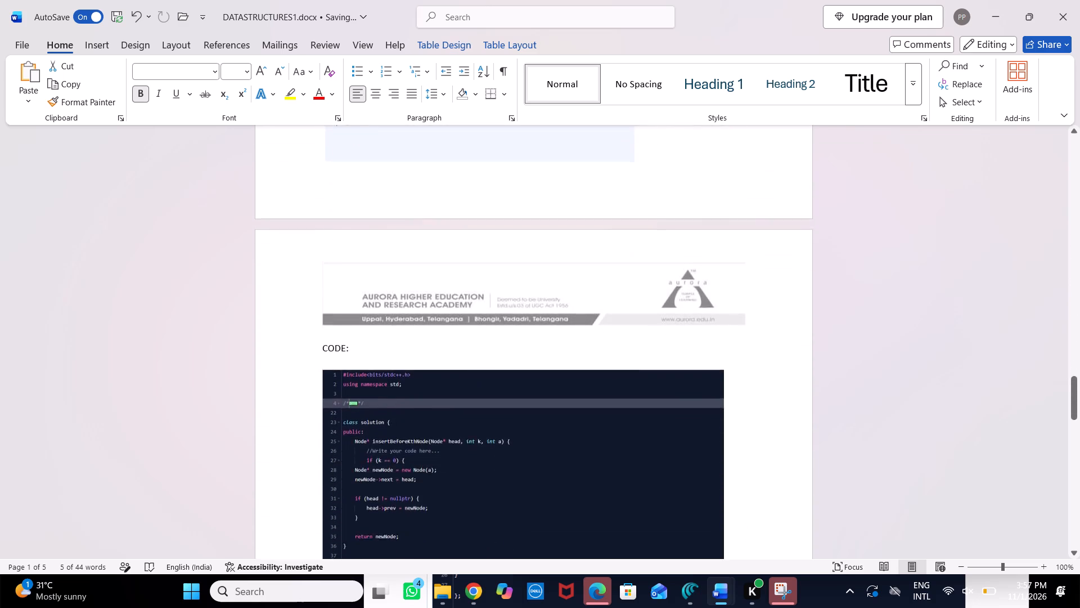
{"action": "scroll", "coordinate": [270, 414], "scroll_direction": "down", "scroll_amount": 4}
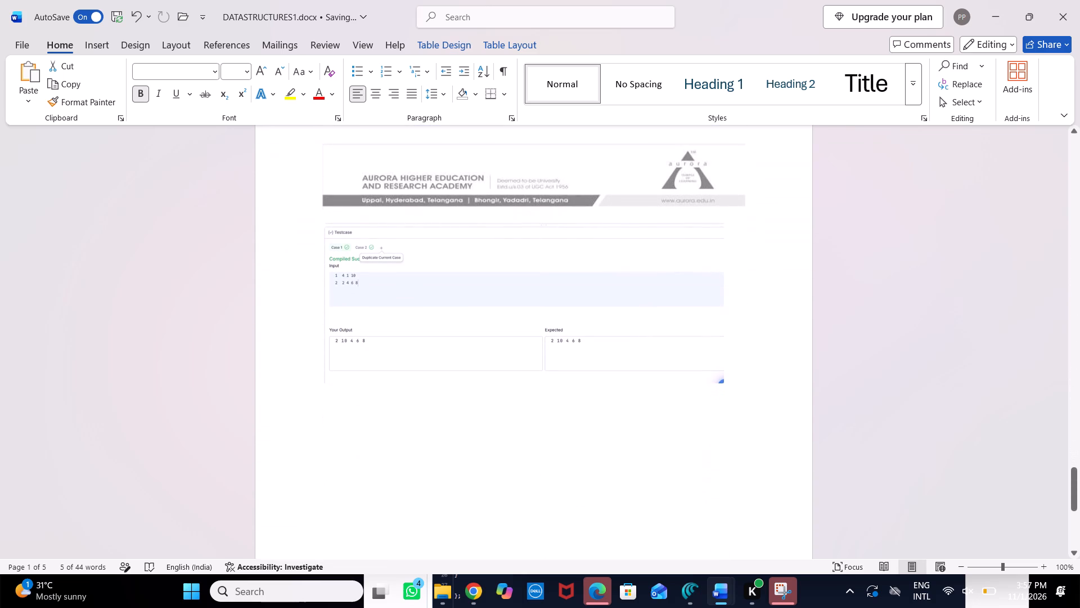
Save a copy of the report as a PDF named DATASTRUCTURES1 in the PC's Documents folder.
{"action": "left_click", "coordinate": [25, 49]}
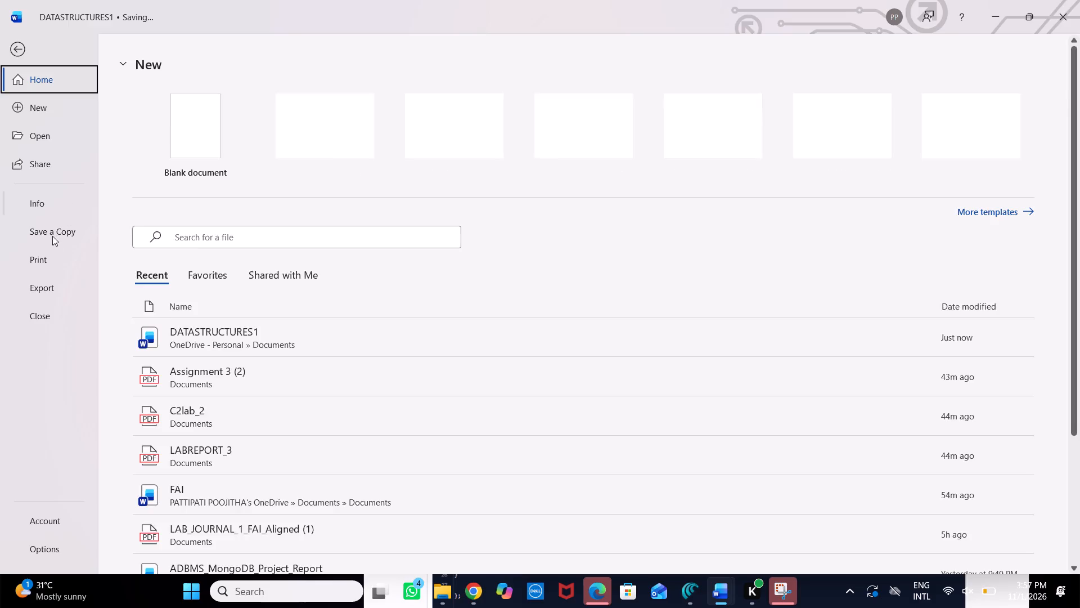
{"action": "left_click", "coordinate": [51, 243]}
{"action": "left_click", "coordinate": [184, 311]}
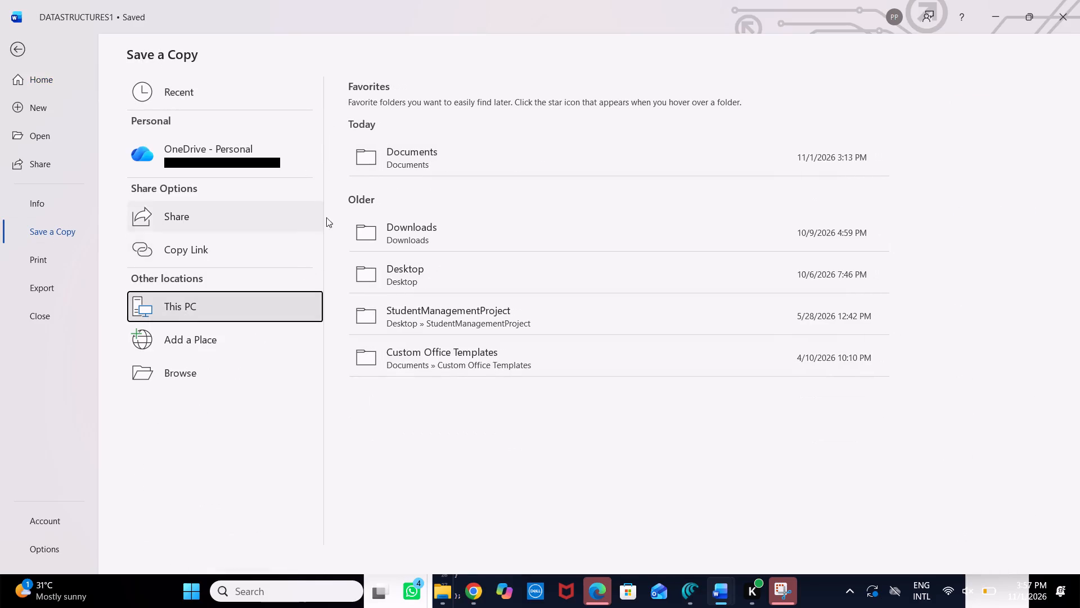
{"action": "left_click", "coordinate": [394, 160]}
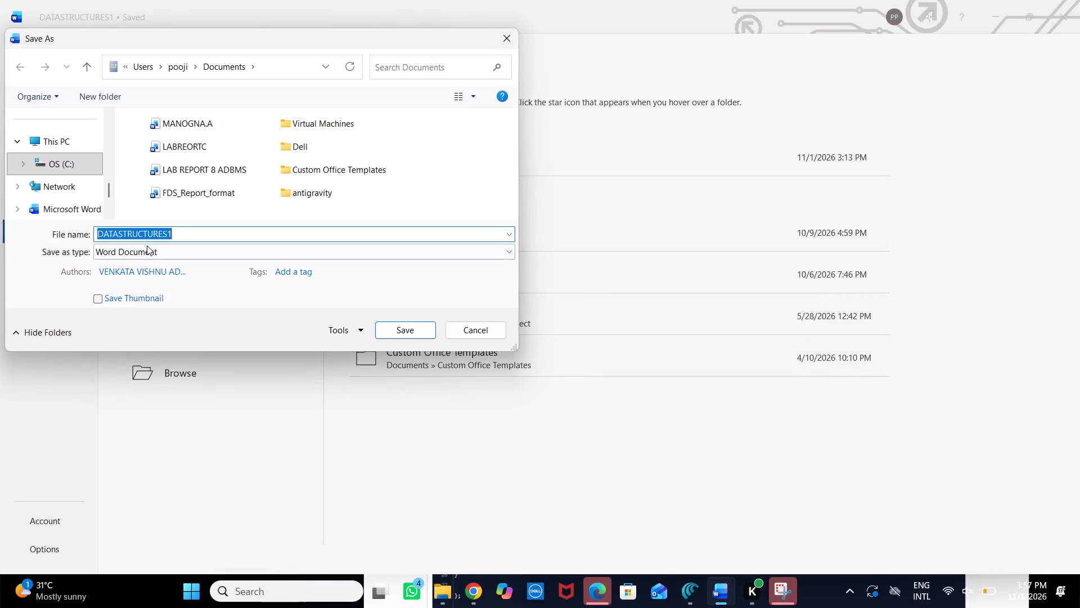
{"action": "left_click", "coordinate": [145, 254]}
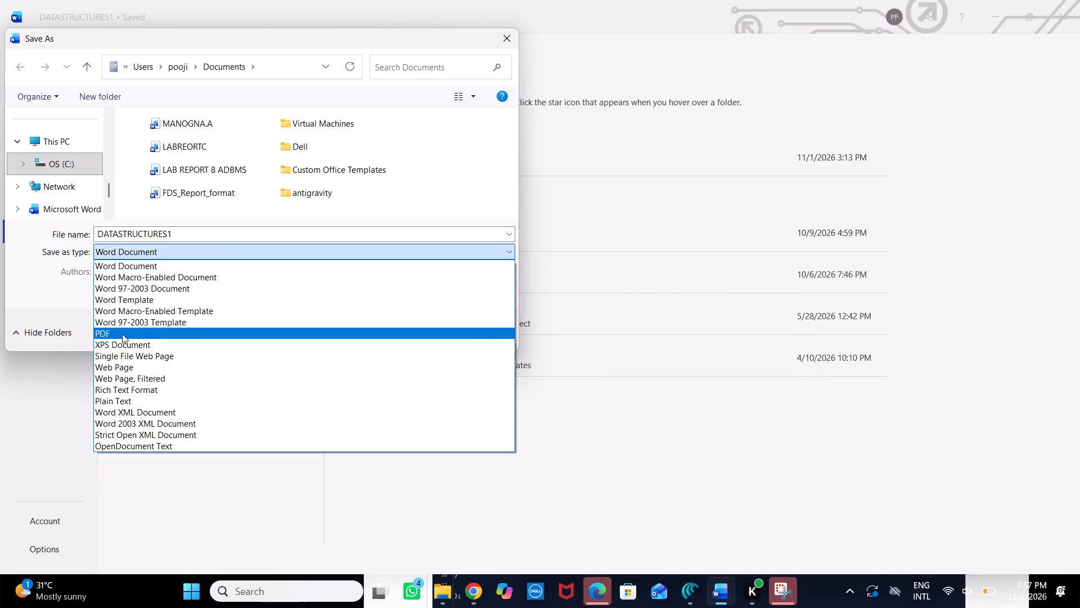
{"action": "left_click", "coordinate": [122, 334]}
{"action": "left_click", "coordinate": [425, 368]}
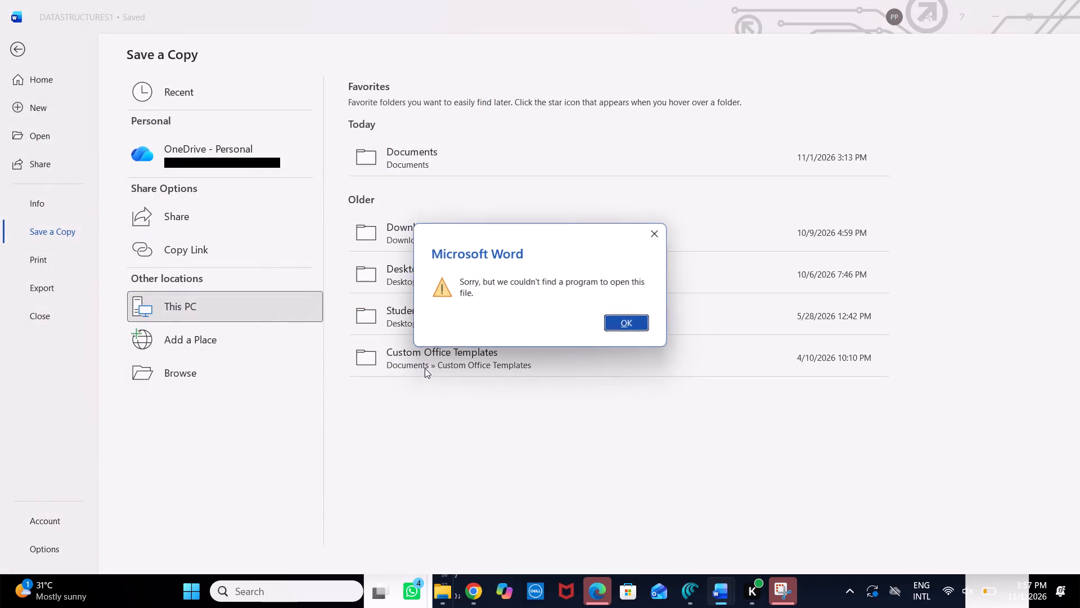
{"action": "left_click", "coordinate": [627, 316]}
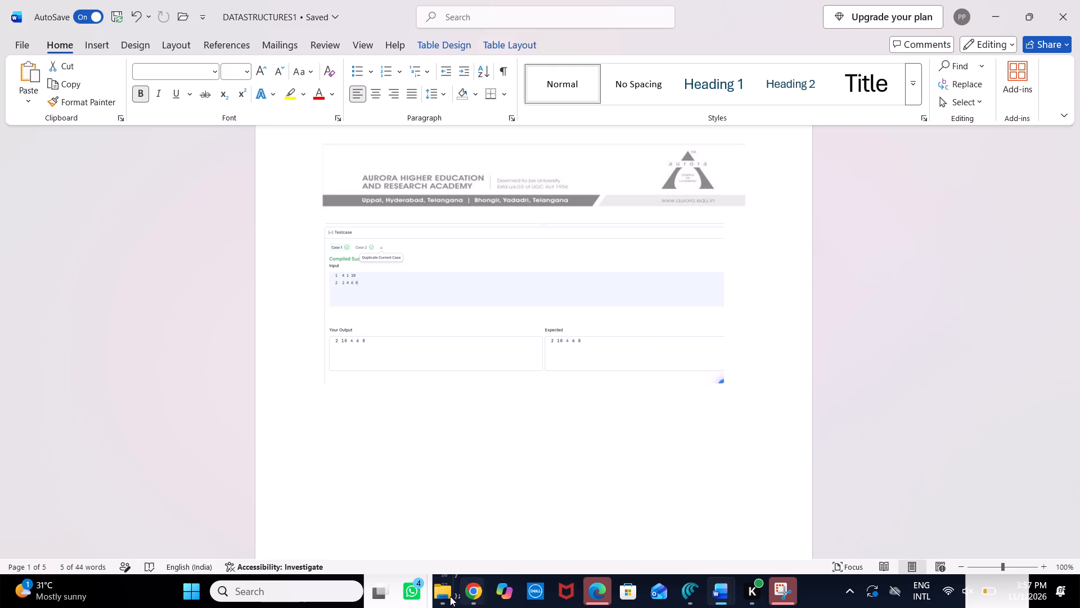
Switch to the Aurora University assessments page in Chrome and open the file upload for Advanced Data Structures Lab Report 2.
{"action": "triple_click", "coordinate": [475, 588]}
{"action": "left_click", "coordinate": [421, 531]}
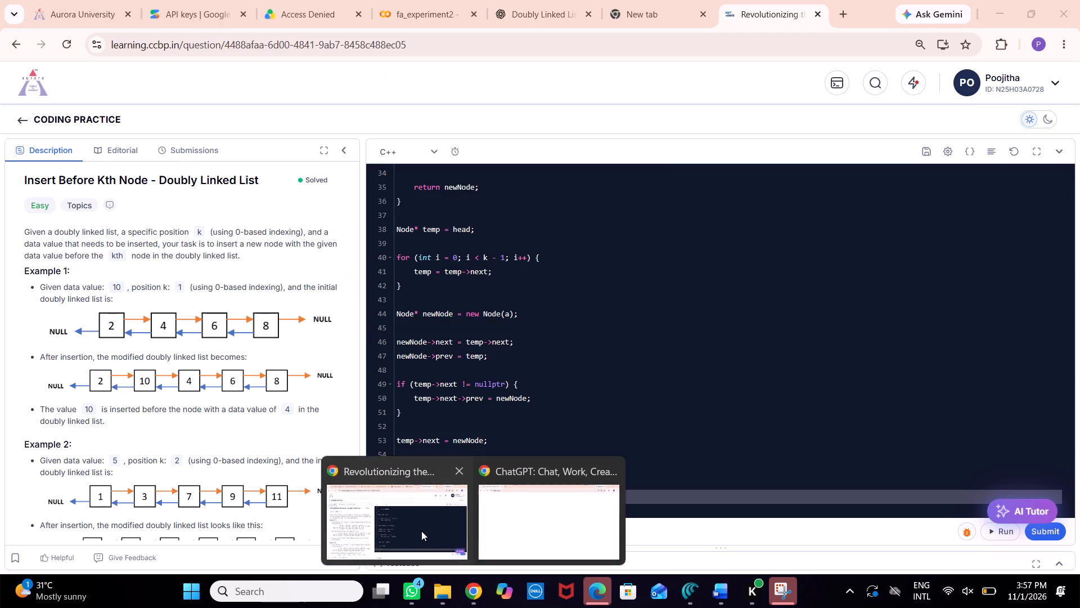
{"action": "left_click", "coordinate": [91, 0]}
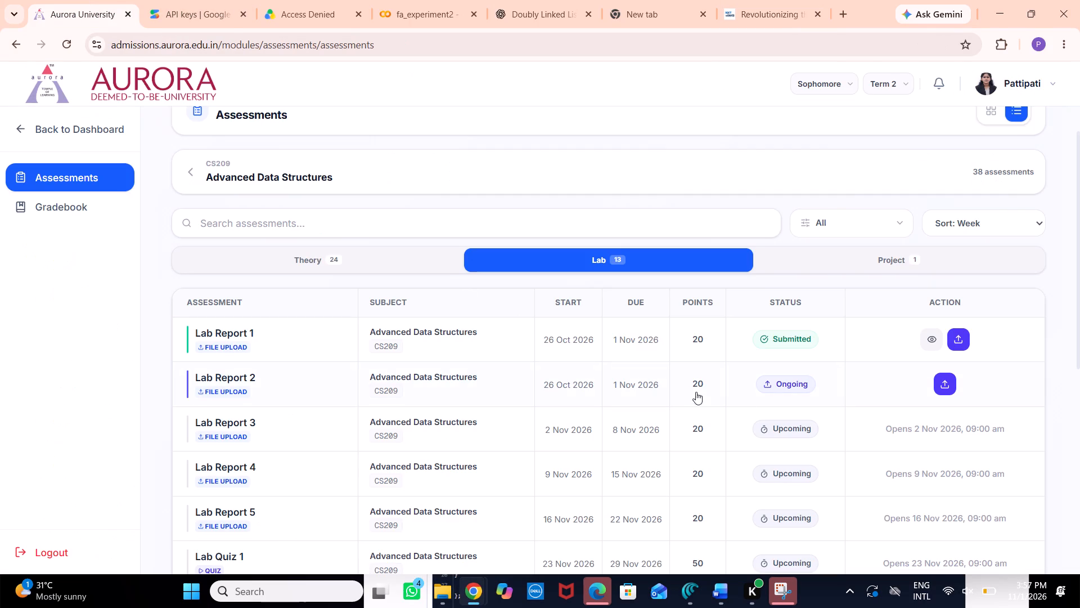
{"action": "left_click", "coordinate": [944, 386]}
{"action": "left_click_drag", "start_coordinate": [930, 383], "coordinate": [477, 283]}
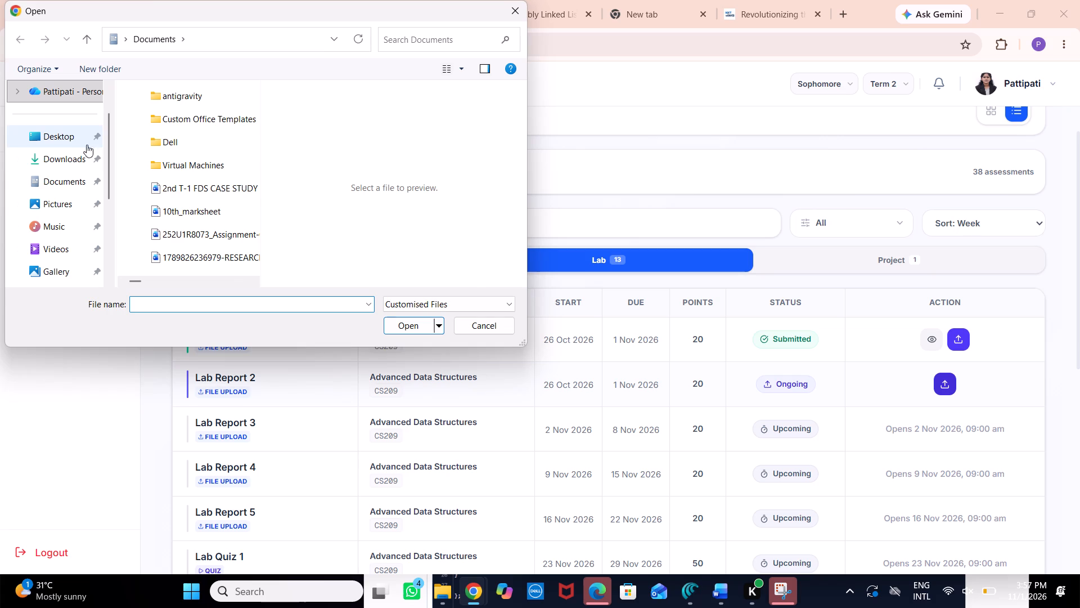
Search the Documents folder for "da", select the DATASTRUCTURES1 file for upload and look through its preview pages.
{"action": "left_click", "coordinate": [66, 179]}
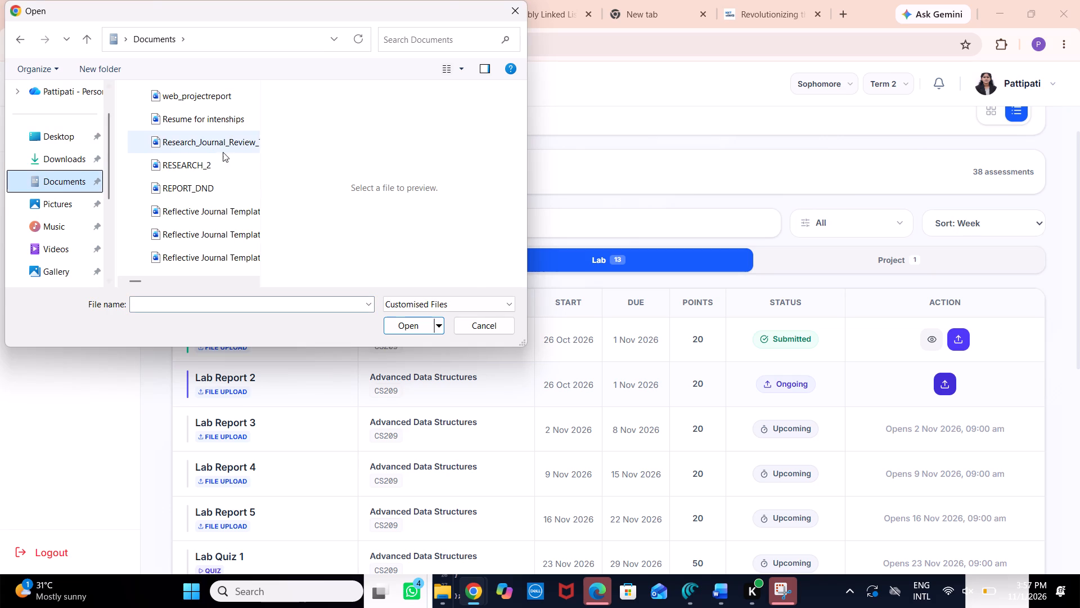
{"action": "left_click", "coordinate": [411, 44]}
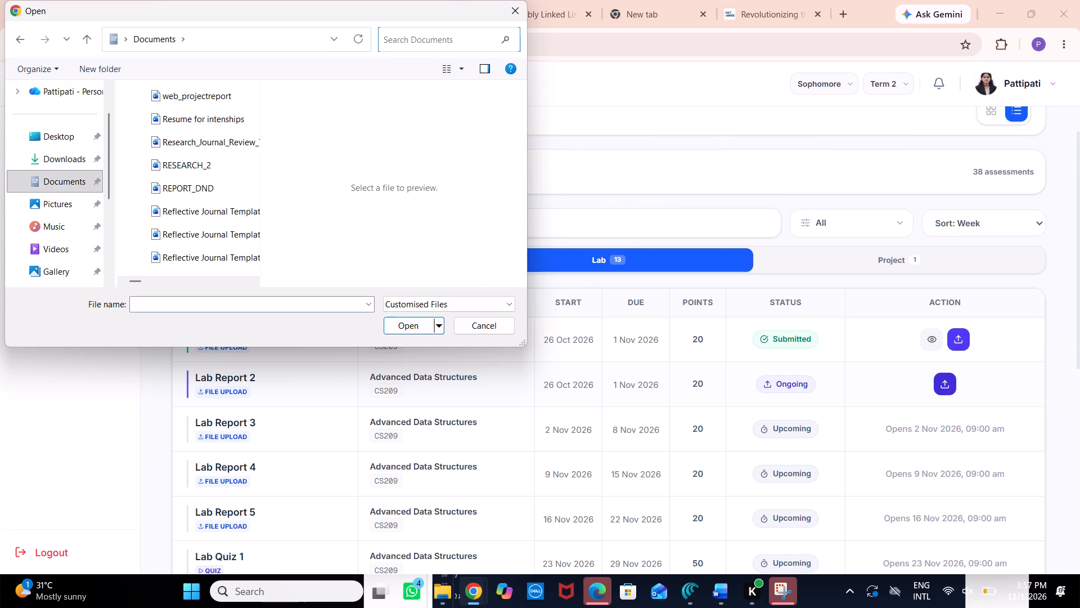
{"action": "type", "text": "da"}
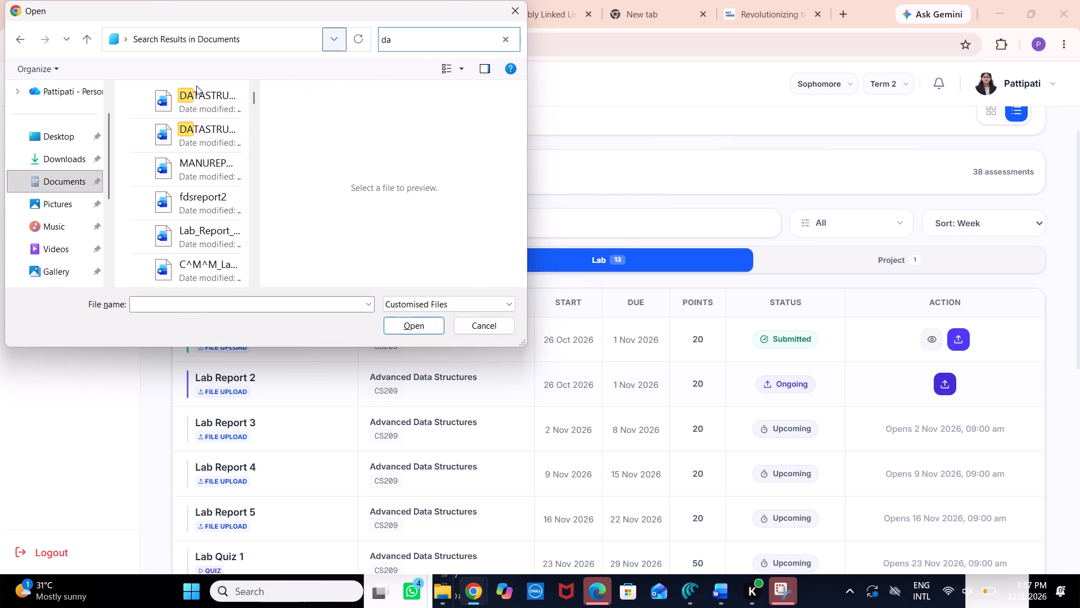
{"action": "left_click", "coordinate": [194, 123]}
{"action": "left_click", "coordinate": [220, 91]}
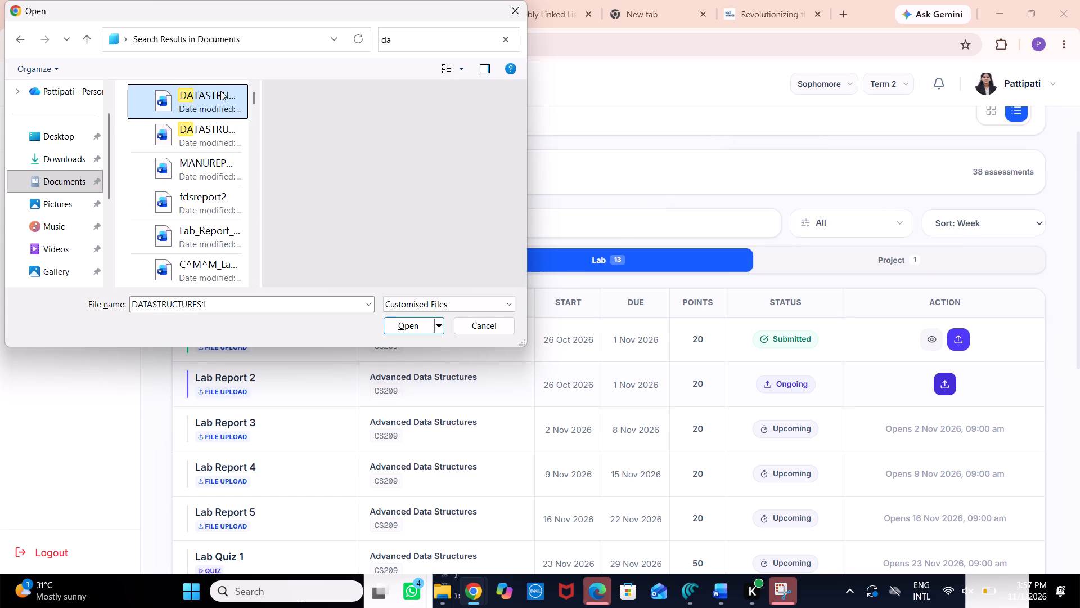
{"action": "scroll", "coordinate": [395, 175], "scroll_direction": "down", "scroll_amount": 5}
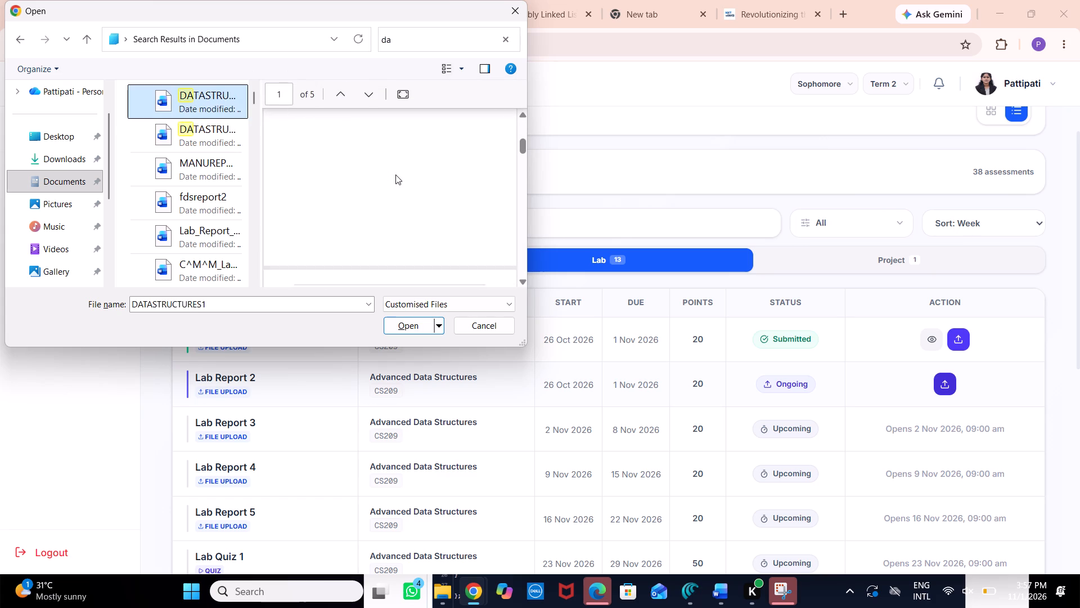
{"action": "scroll", "coordinate": [395, 175], "scroll_direction": "down", "scroll_amount": 7}
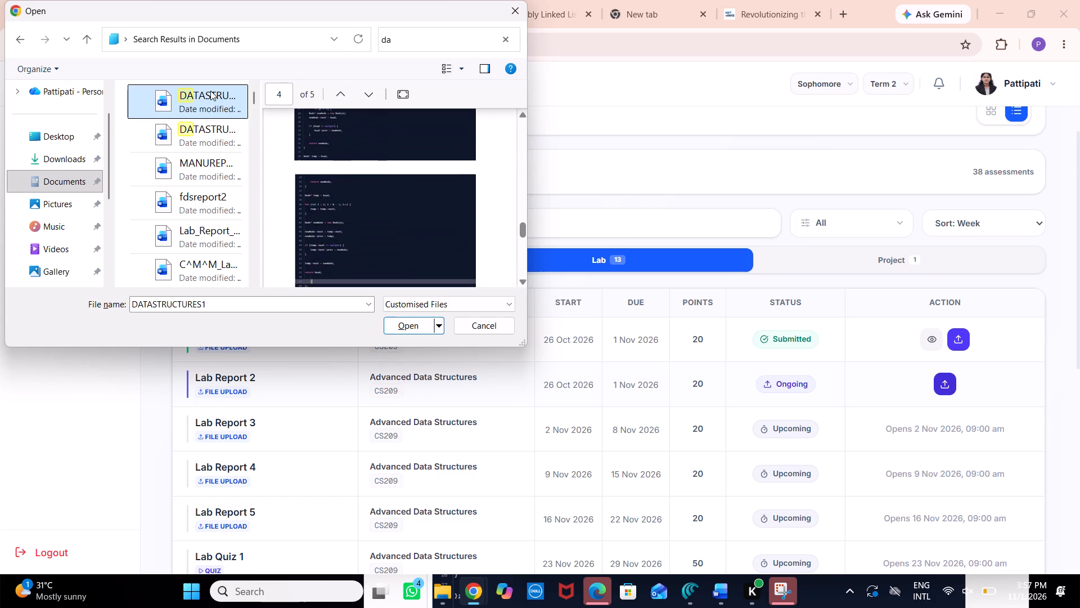
Upload the DATASTRUCTURES1 file as the submission for Advanced Data Structures Lab Report 2.
{"action": "double_click", "coordinate": [210, 91]}
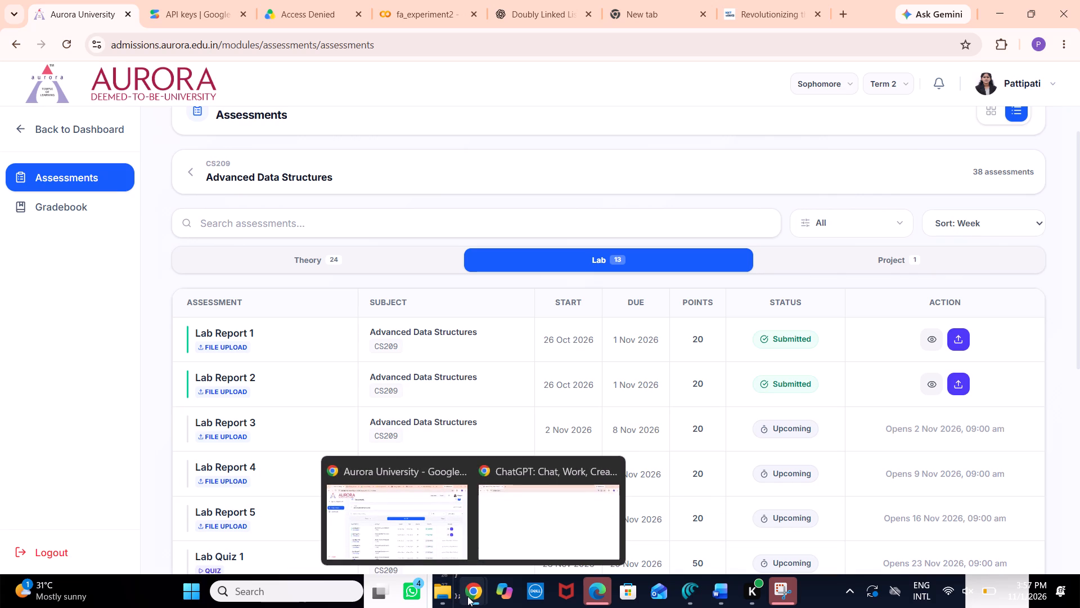
Switch to File Explorer, search the Documents folder for "data" and copy the DATASTRUCTURES PDF through its sharing options.
{"action": "left_click", "coordinate": [443, 586]}
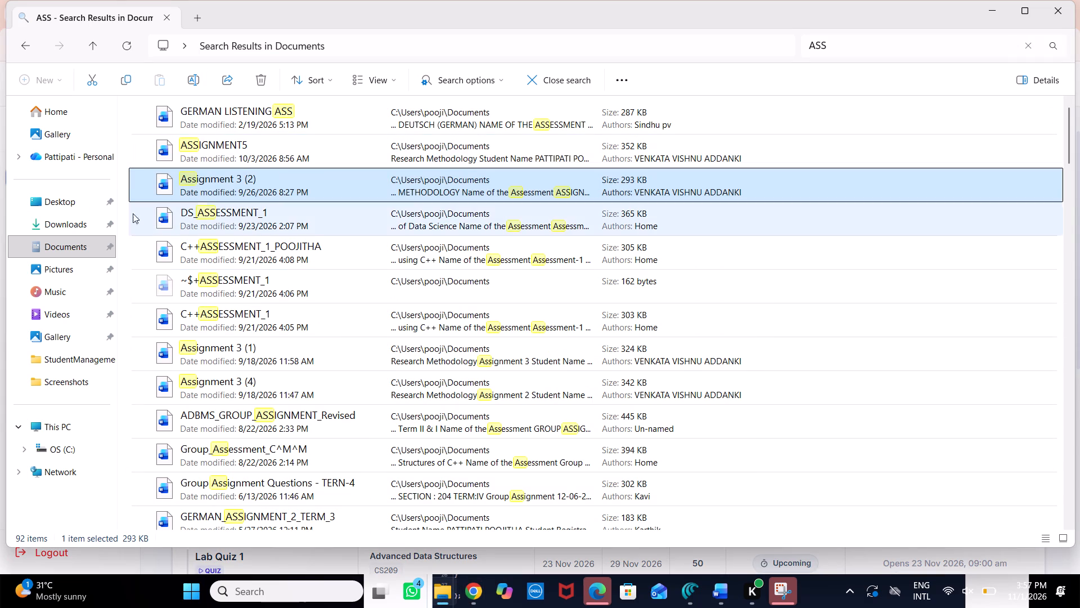
{"action": "left_click", "coordinate": [98, 217]}
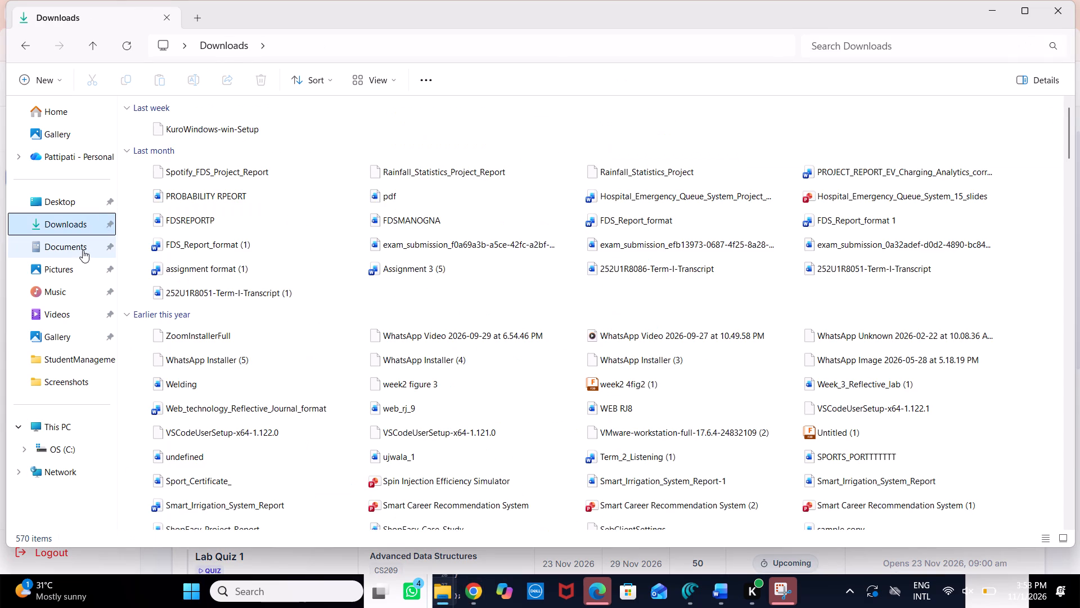
{"action": "left_click", "coordinate": [83, 250]}
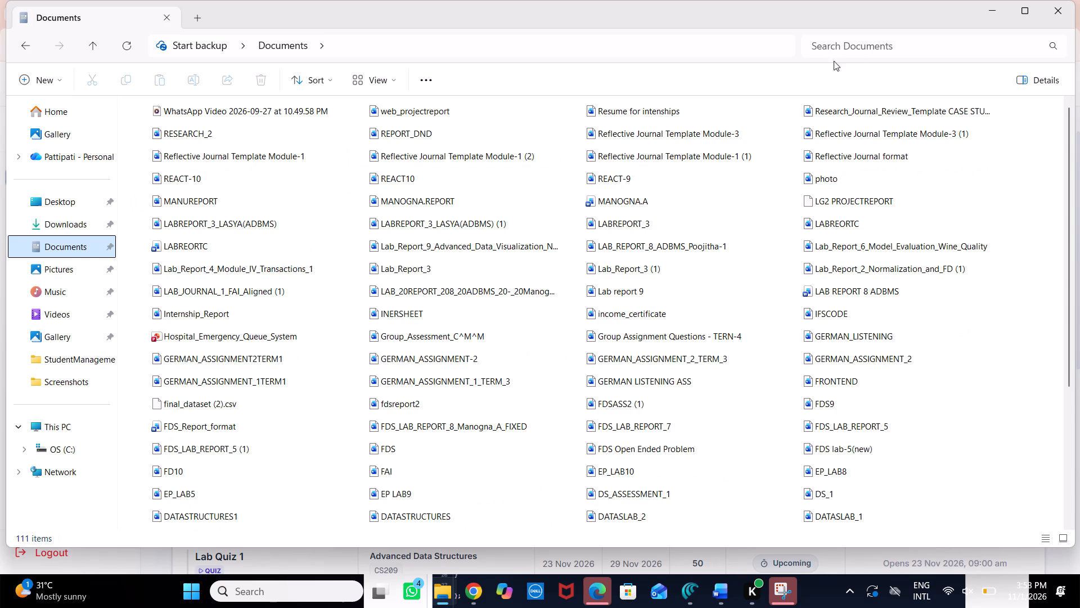
{"action": "left_click", "coordinate": [859, 48]}
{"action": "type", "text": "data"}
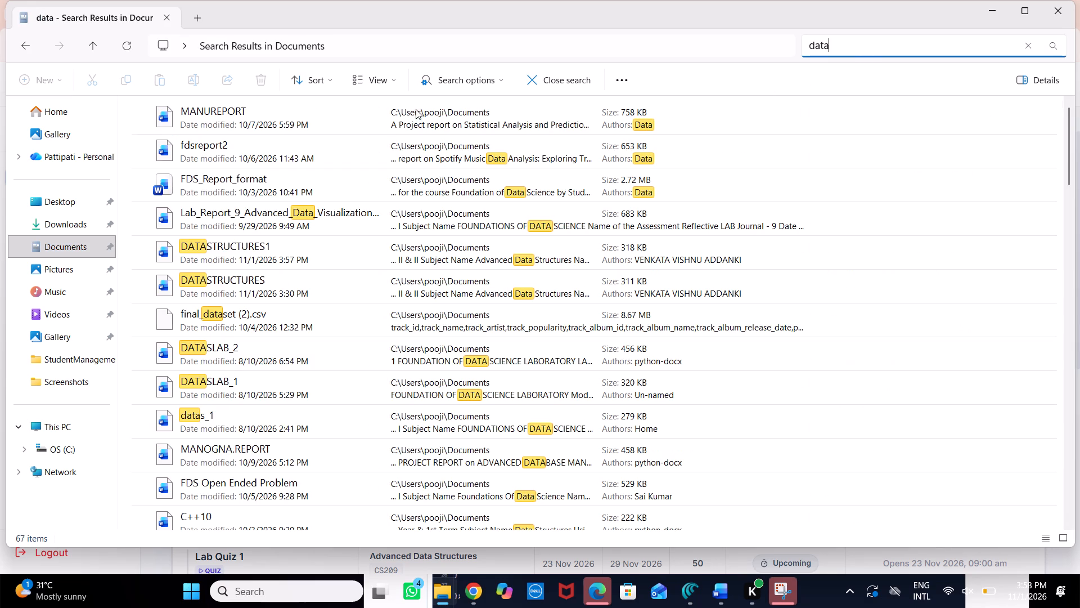
{"action": "left_click", "coordinate": [265, 282]}
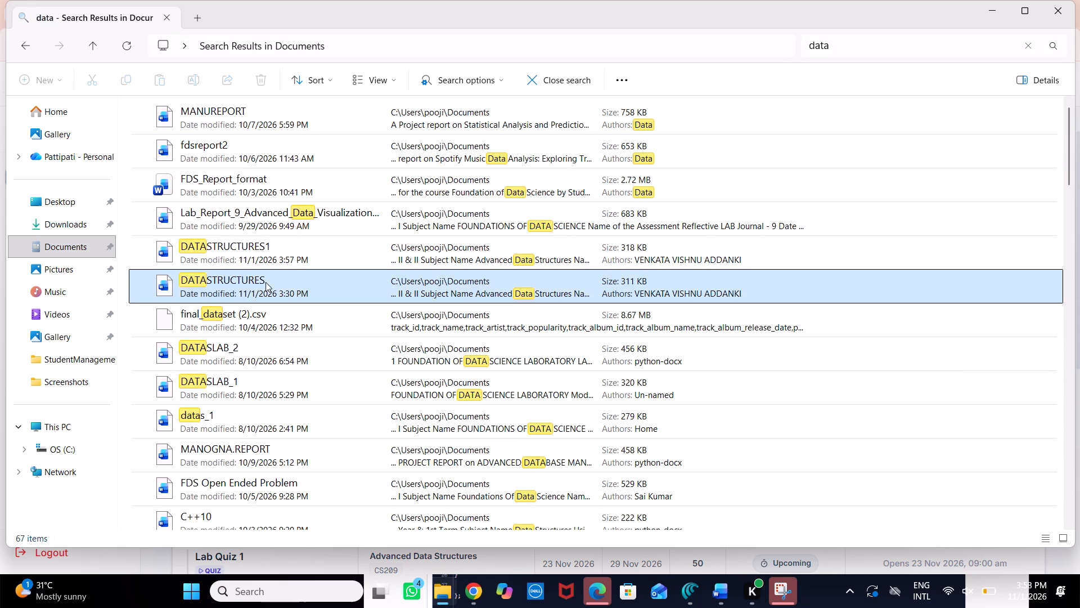
{"action": "left_click", "coordinate": [229, 80]}
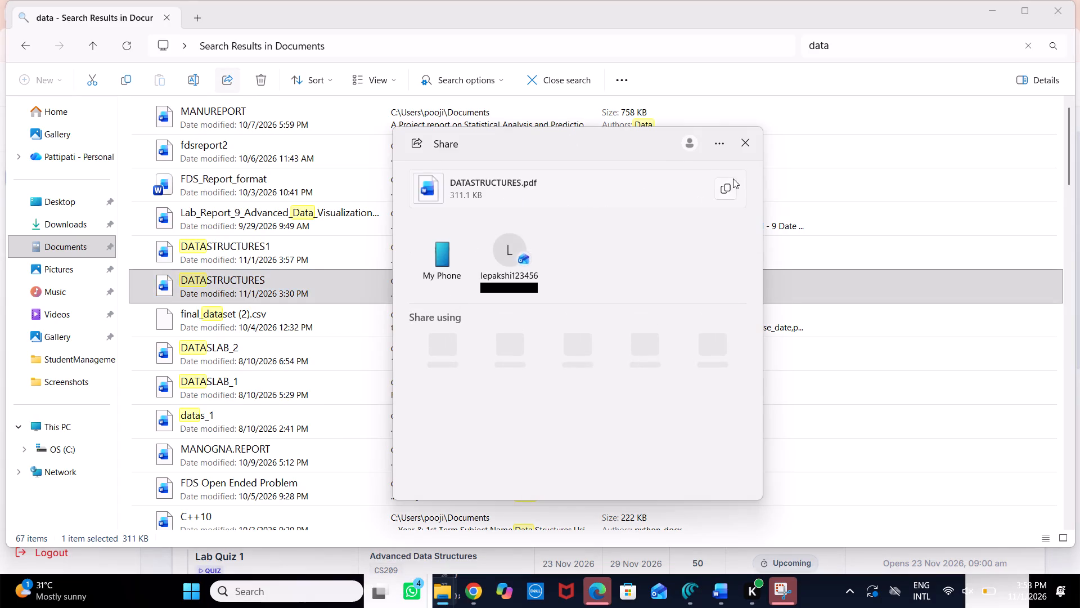
{"action": "left_click", "coordinate": [733, 178]}
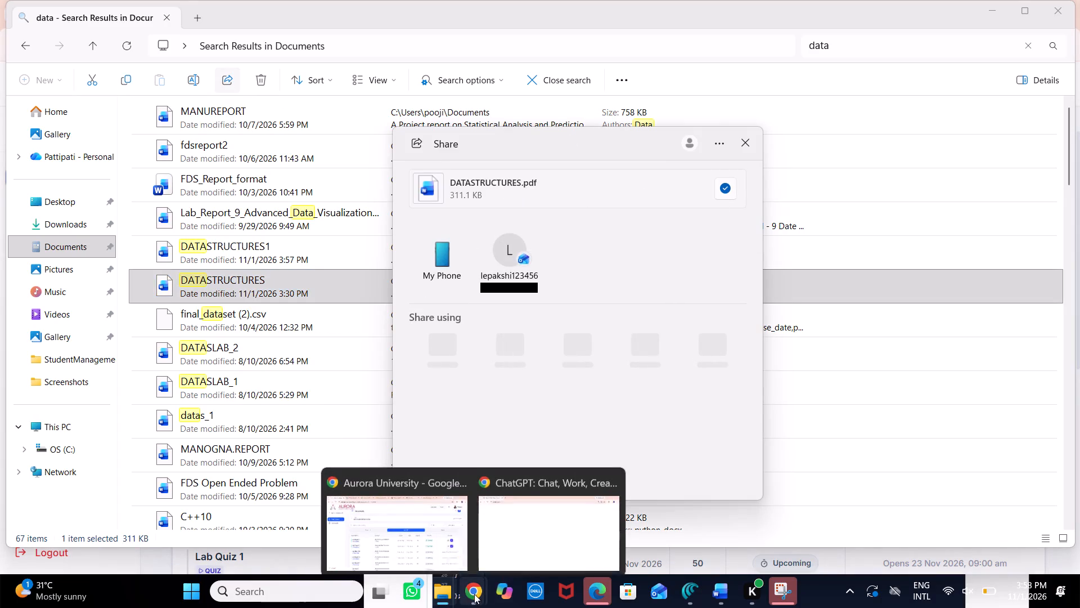
{"action": "left_click", "coordinate": [474, 594]}
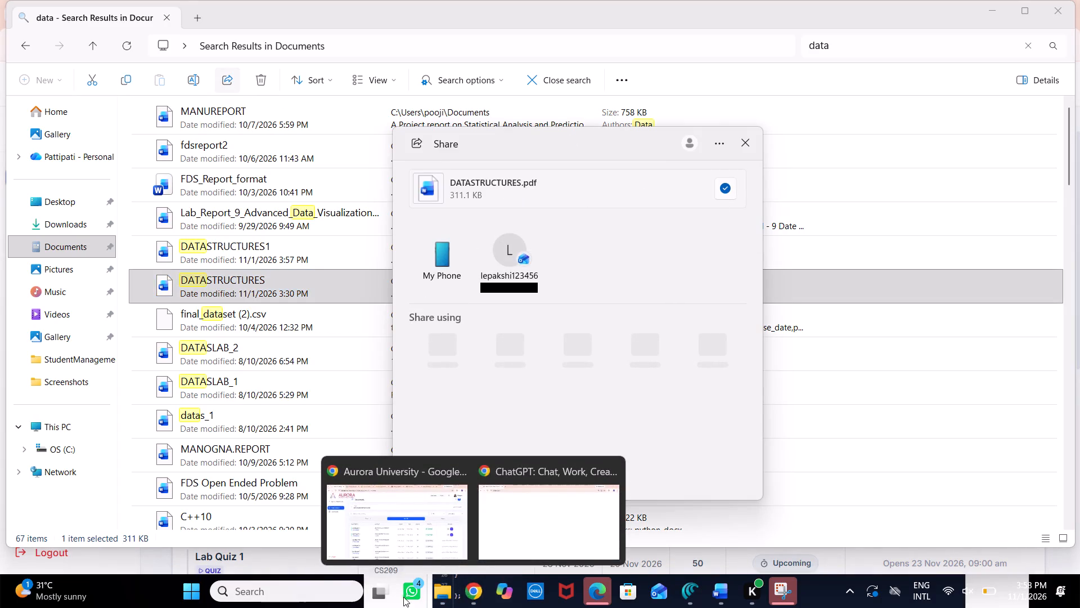